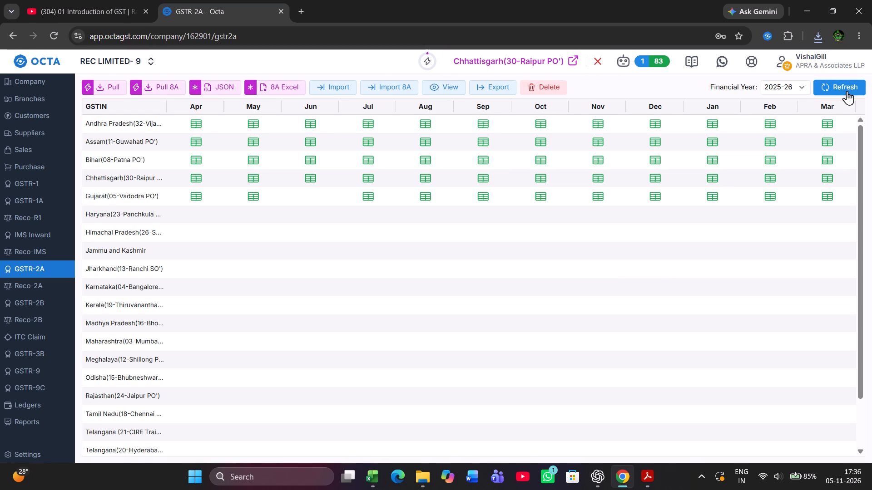
Refresh the 2025-26 GSTR-2A monthly grid until the pending imports for Gujarat(05-Vadodra PO') have finished processing.
left_click(847, 91)
scroll(433, 318, "down", 4)
scroll(433, 318, "up", 3)
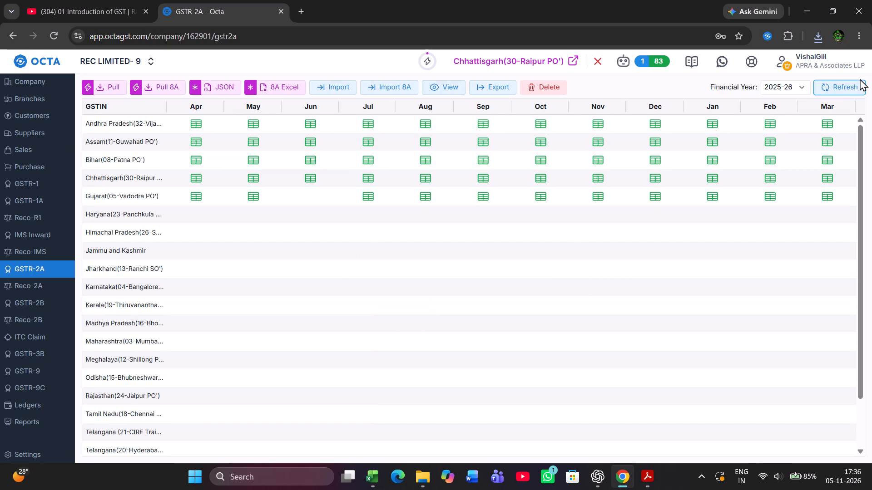
left_click(843, 84)
left_click(843, 84)
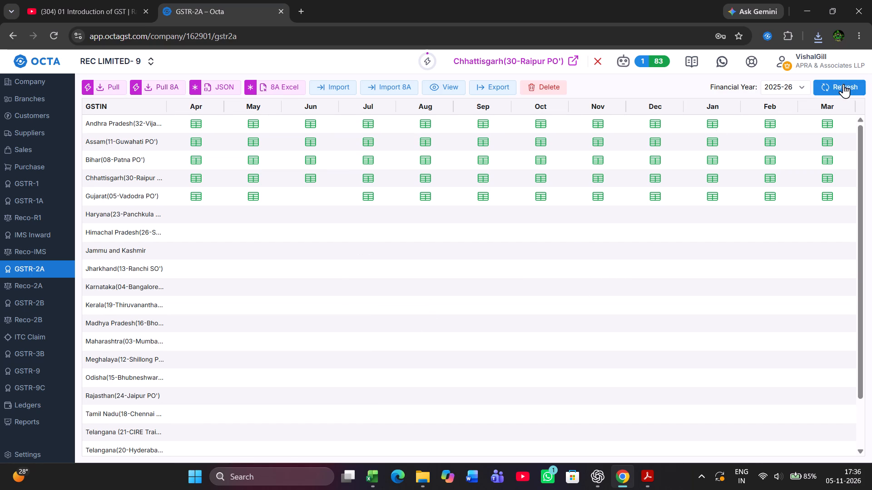
triple_click(843, 84)
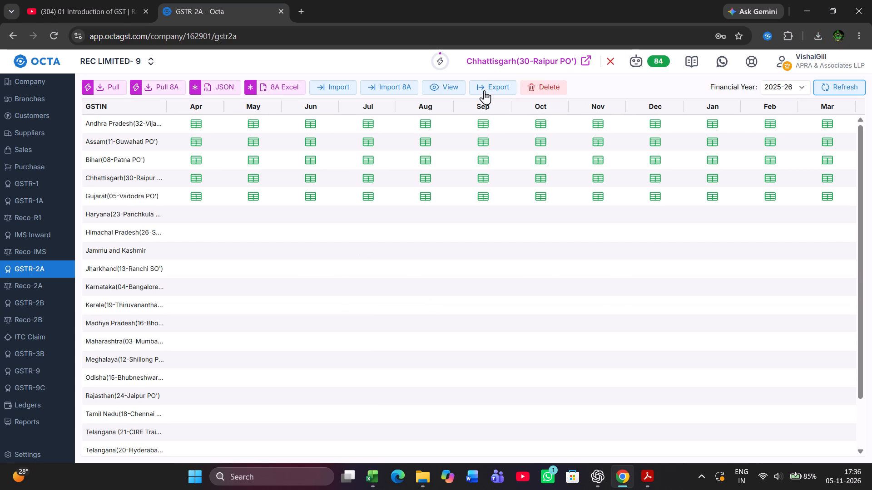
In the GSTR-2A JSON download page, switch the GSTIN to Haryana(23-Panchkula ZO') and log in to the government portal.
left_click(228, 87)
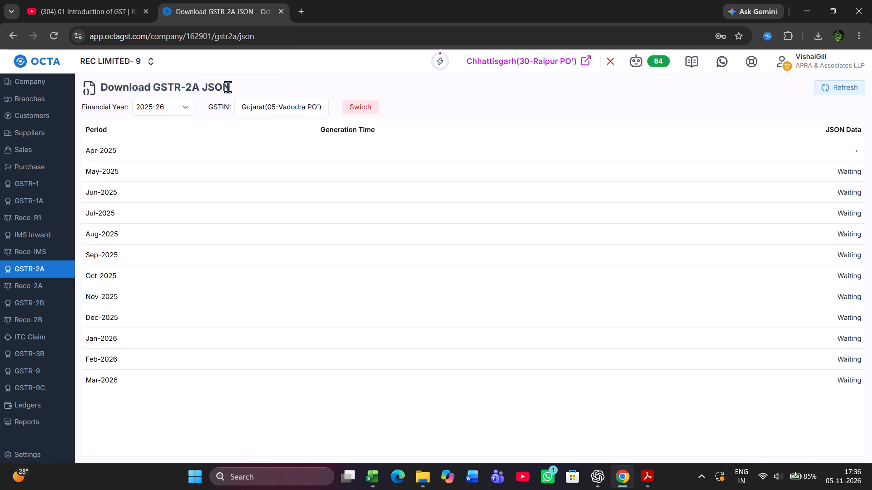
left_click(362, 108)
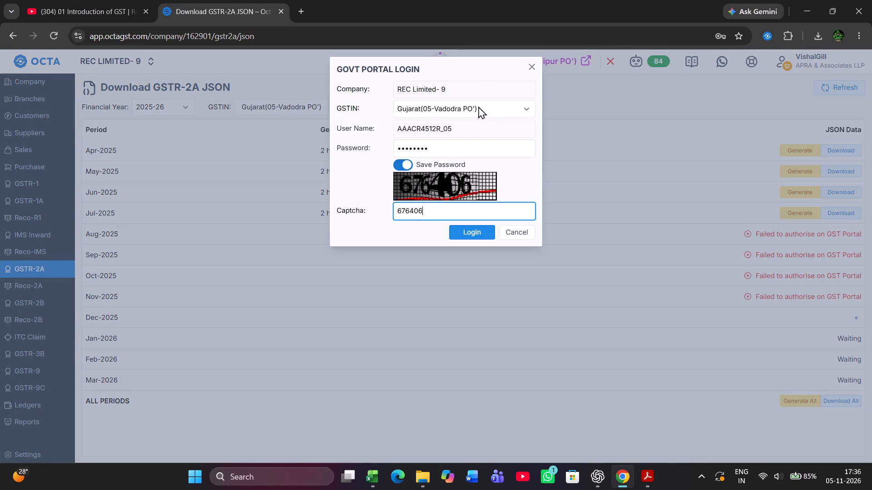
left_click(495, 103)
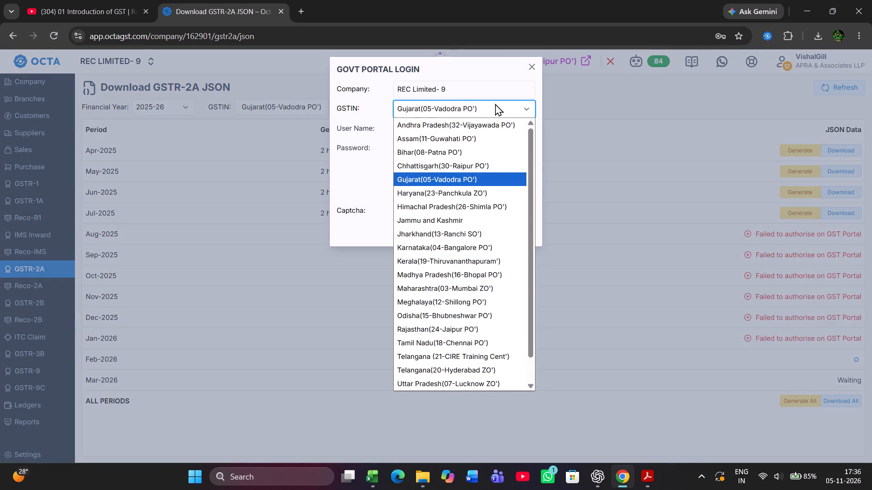
key("Down")
key("Return")
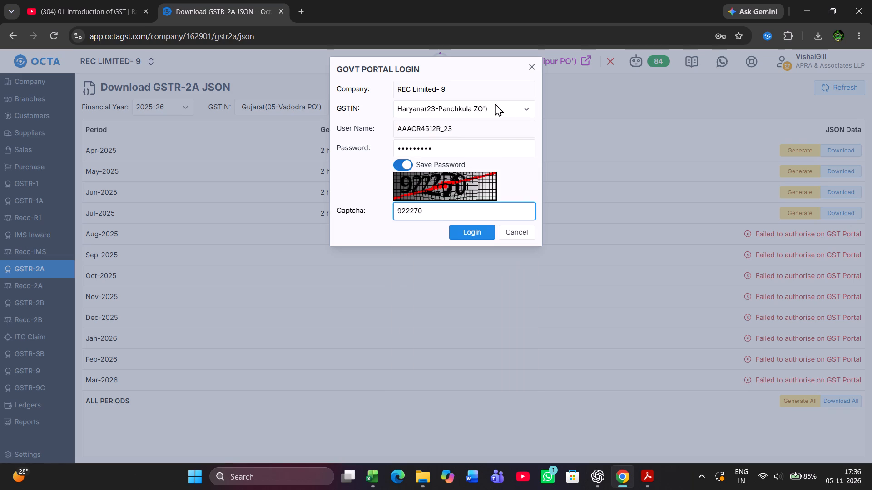
key("Return")
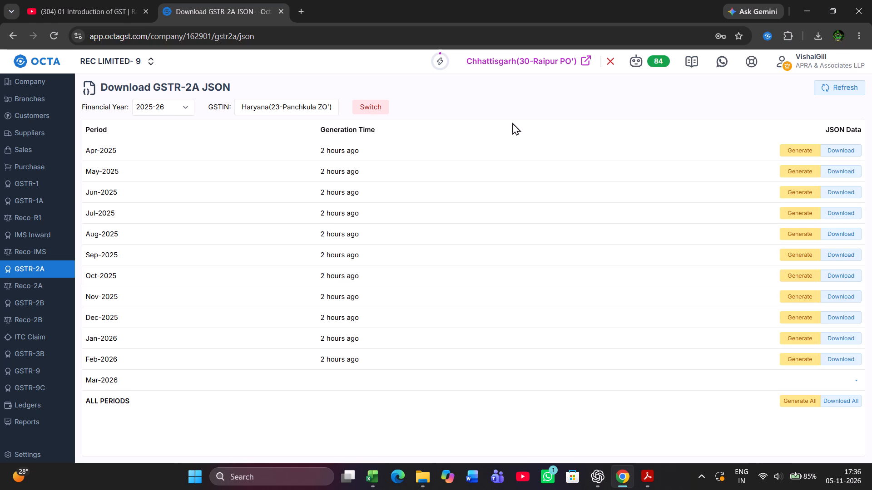
Download the GSTR-2A JSON files for all 2025-26 periods of the Haryana GSTIN.
left_click(838, 402)
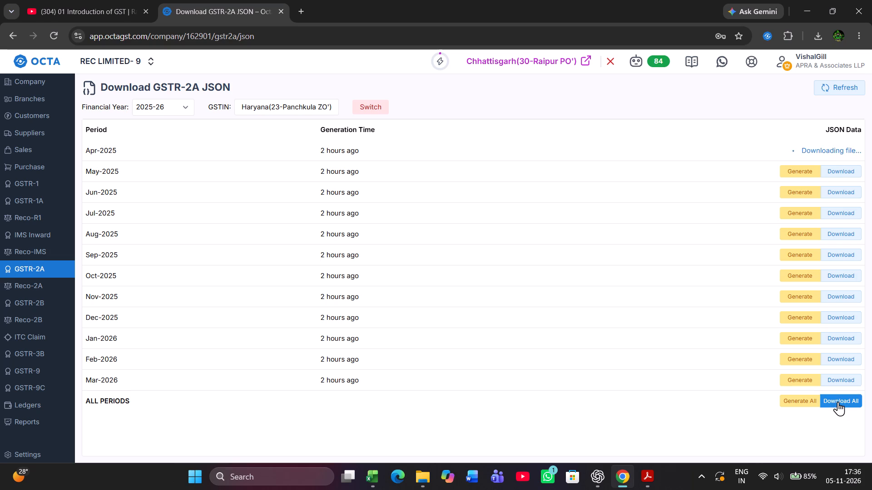
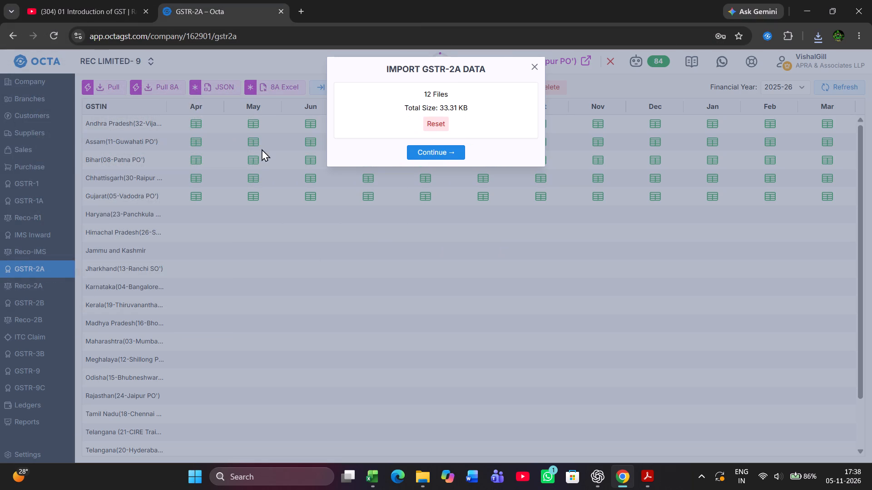
Import the 12 selected Haryana(23-Panchkula ZO') GSTR-2A files and refresh the 2025-26 monthly grid.
left_click(446, 147)
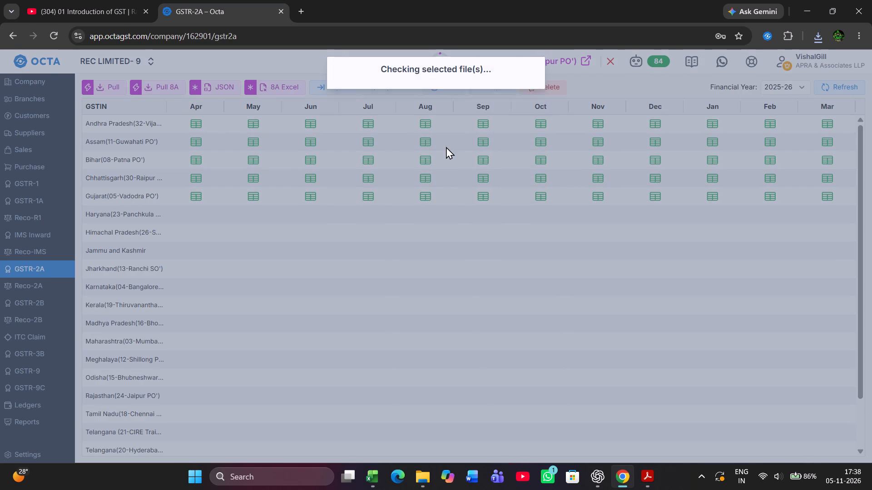
left_click(611, 259)
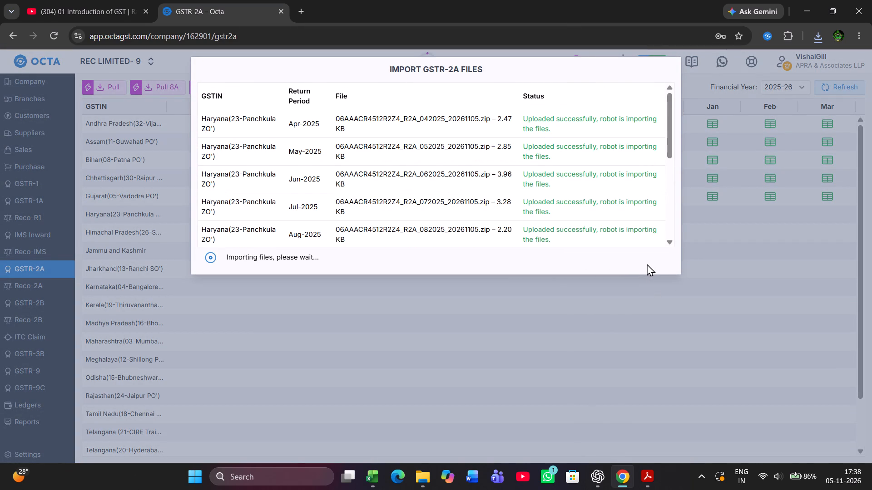
left_click(664, 259)
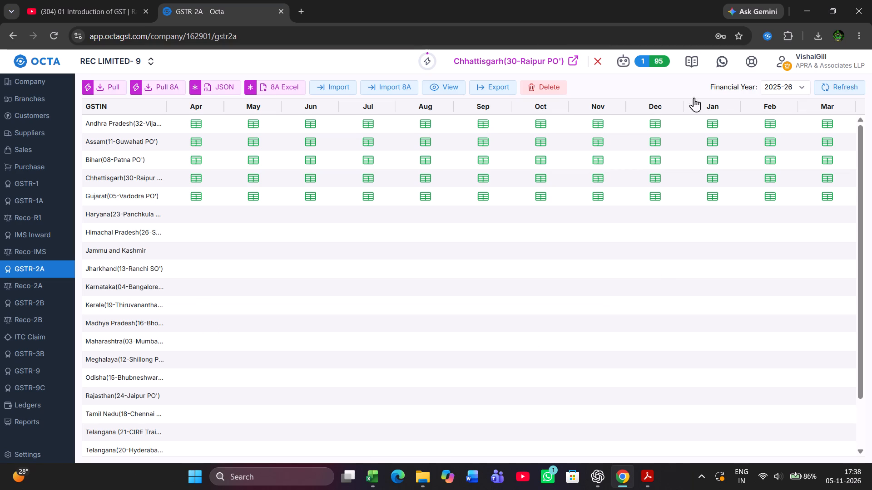
left_click(854, 91)
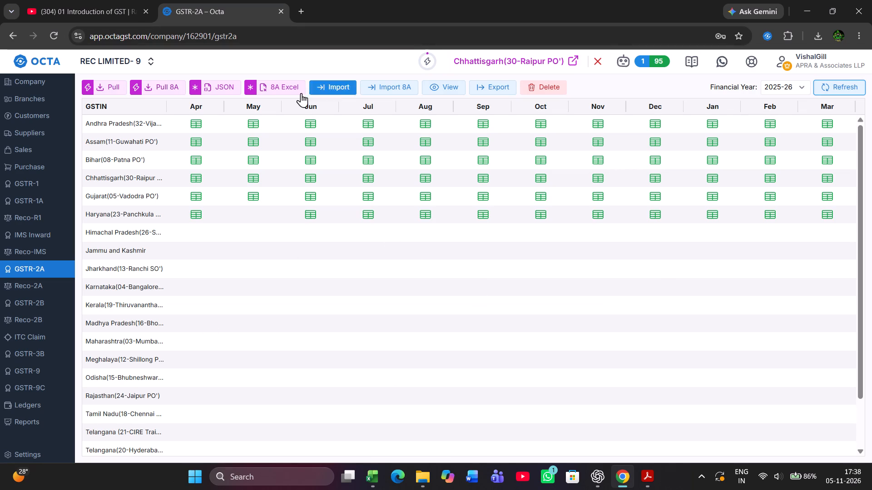
In the GSTR-2A JSON download page, switch the GSTIN to Himachal Pradesh(26-Shimla PO') and log in to the government portal.
left_click(207, 91)
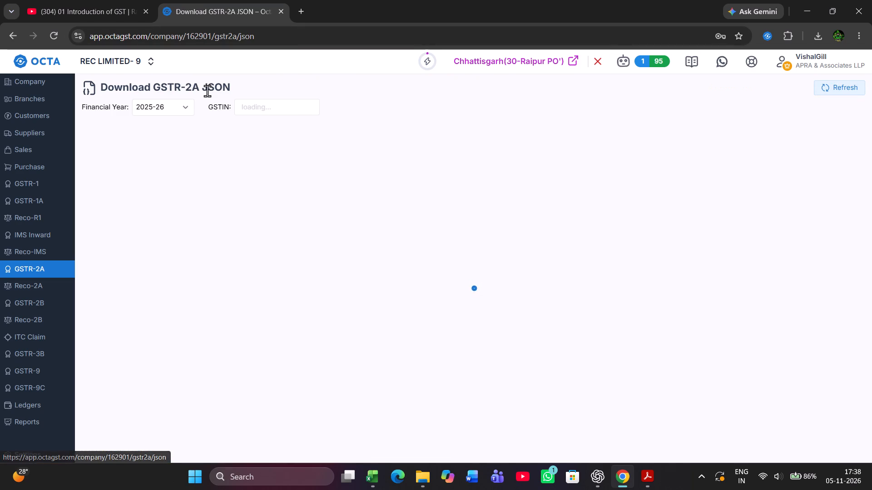
left_click(847, 92)
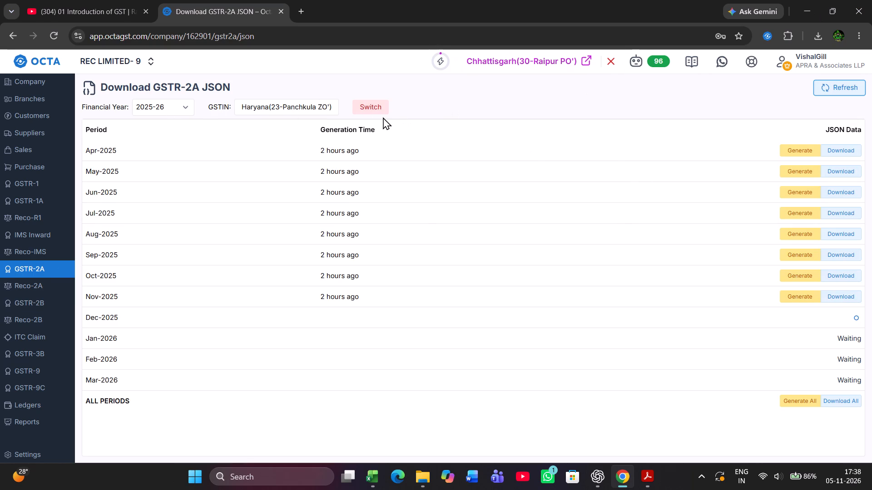
left_click(374, 107)
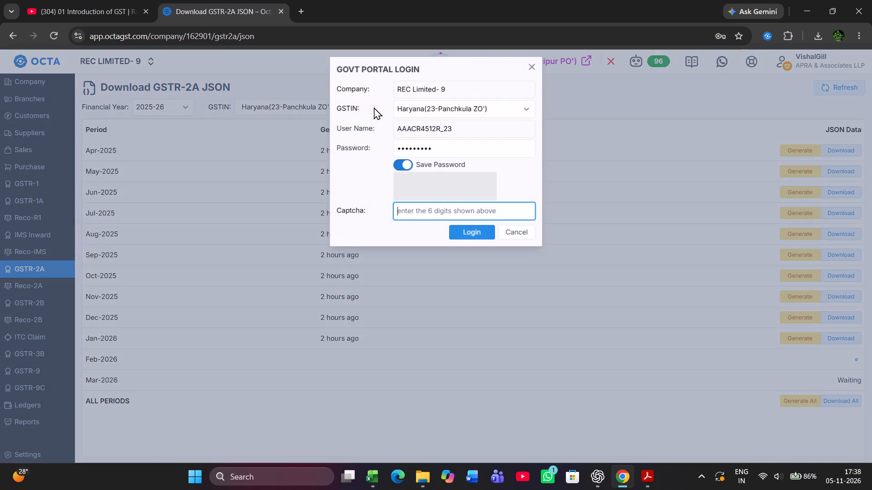
left_click(478, 111)
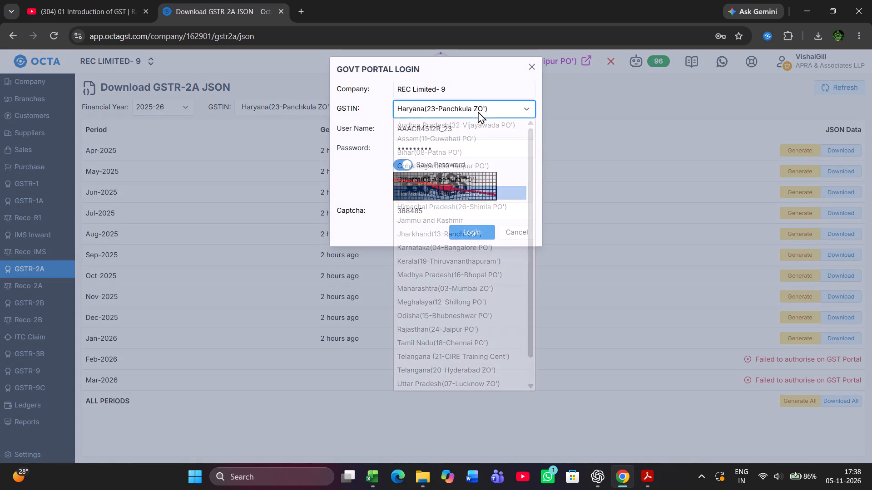
key("Down")
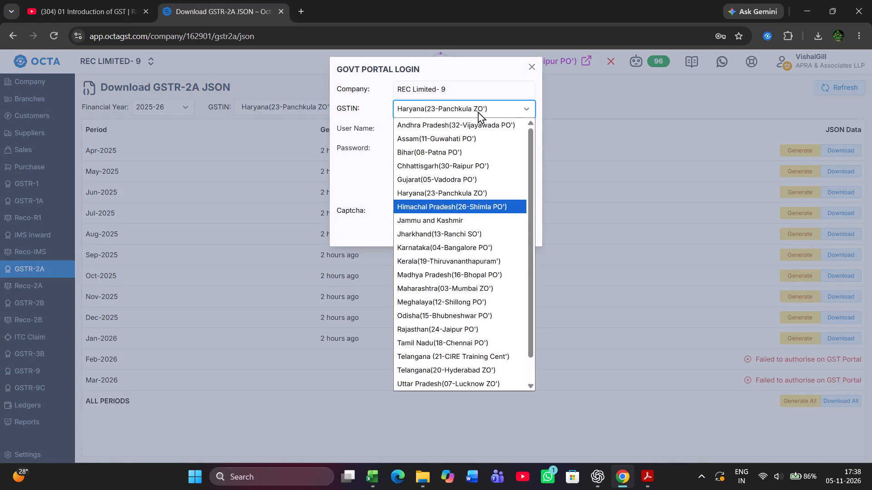
key("Return")
key("Return")
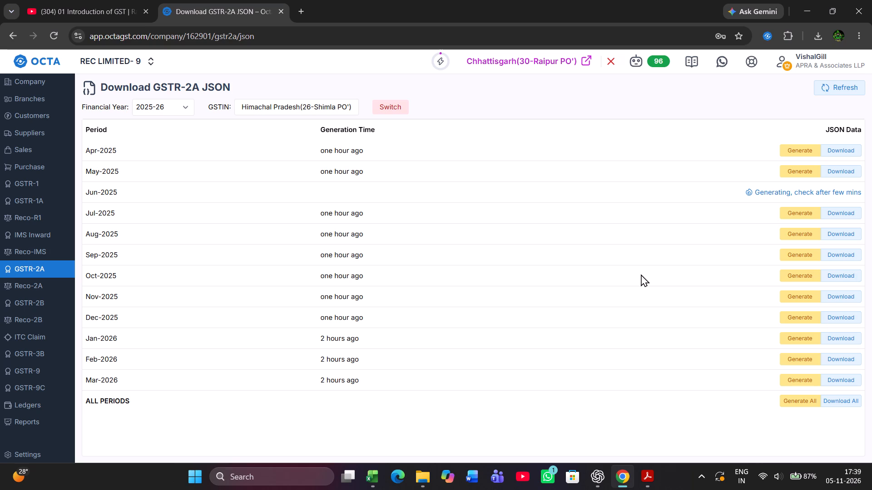
Switch the GSTIN to Jammu and Kashmir and log in to the government portal.
left_click(395, 113)
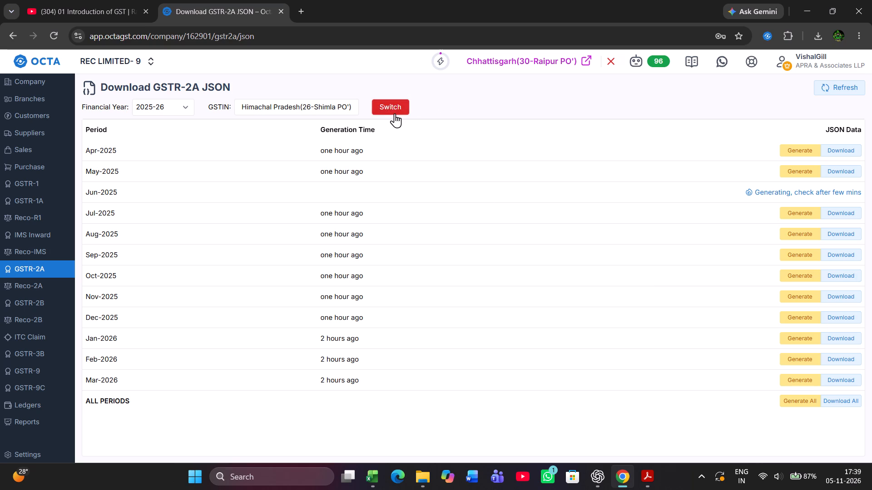
left_click(530, 108)
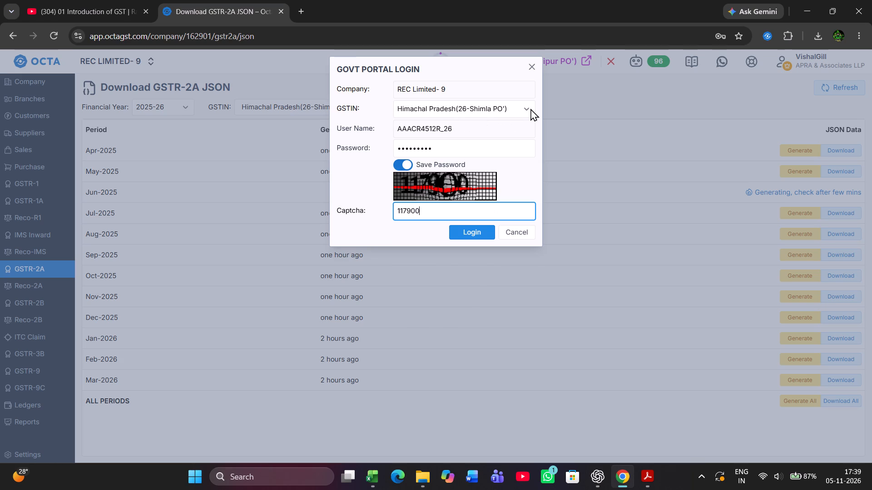
key("Down")
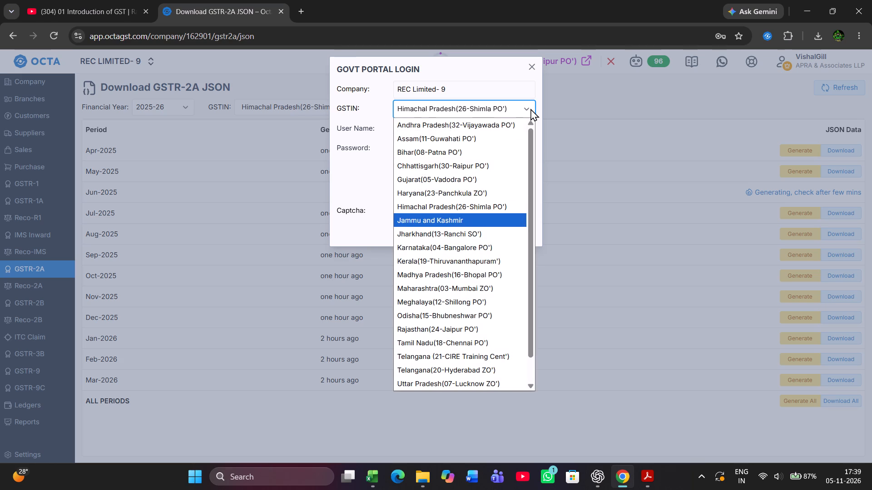
key("Return")
key("Return")
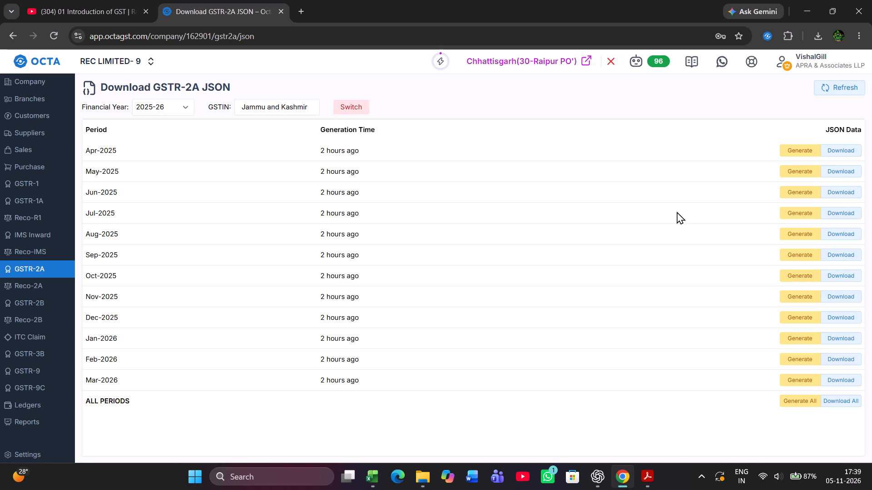
Download the GSTR-2A JSON files for all 2025-26 periods of the Jammu and Kashmir GSTIN and refresh the period list.
left_click(830, 403)
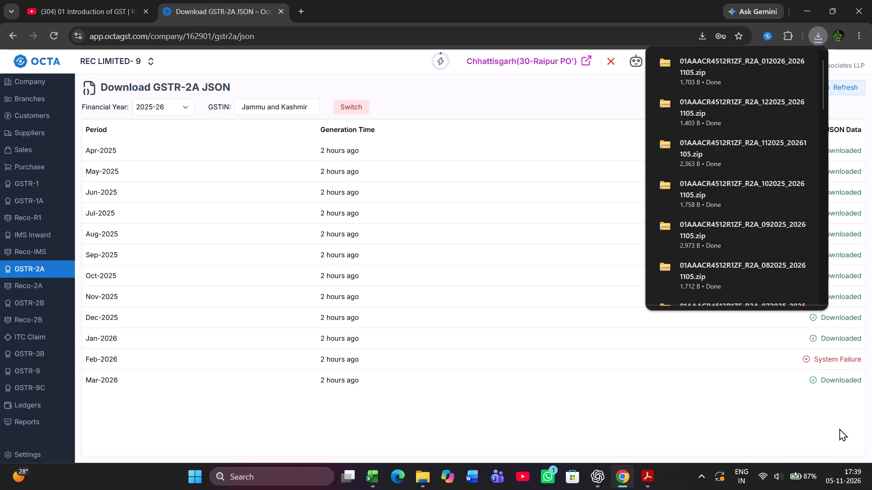
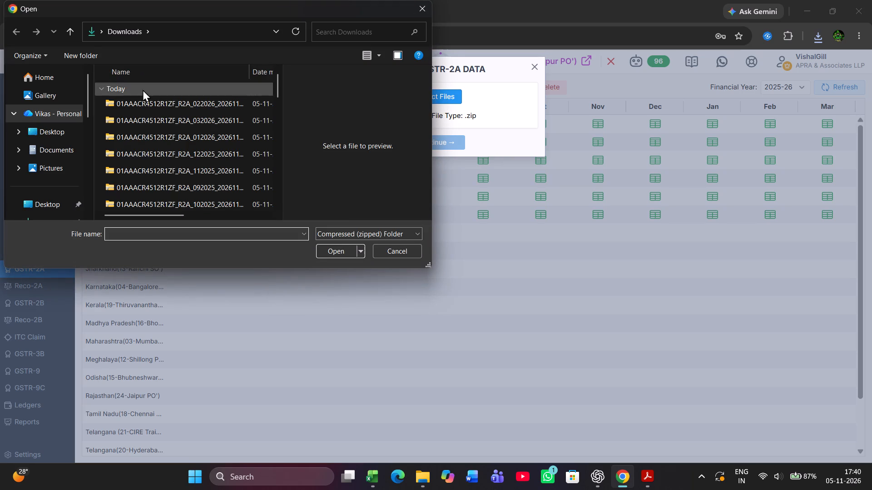
Select the 12 Jammu and Kashmir GSTR-2A zip files for April 2025 to March 2026 from Downloads for the import.
left_click(149, 100)
key("shift+Down")
key("shift+Down")
key("shift+Down")
key("shift+Down")
key("shift+Down")
key("shift+Down")
key("shift+Down")
key("shift+Down")
key("shift+Down")
key("shift+Down")
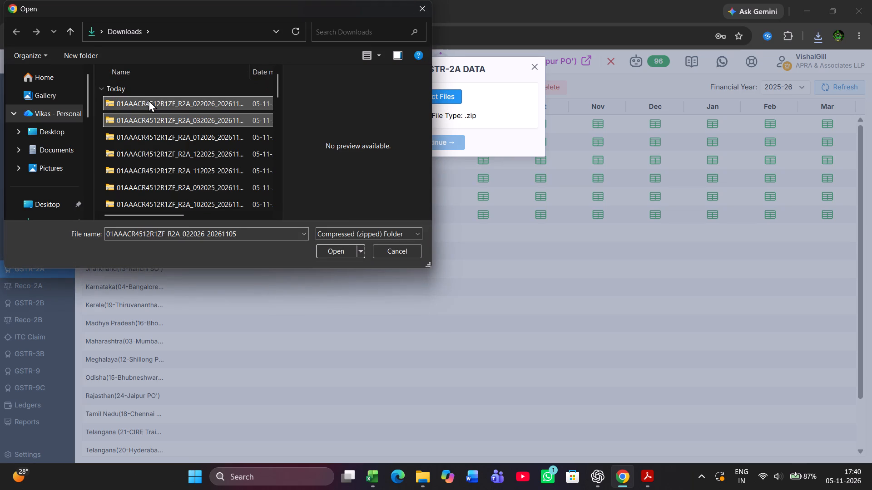
key("shift+Down")
key("shift+Down")
key("shift+Down")
key("shift+Up")
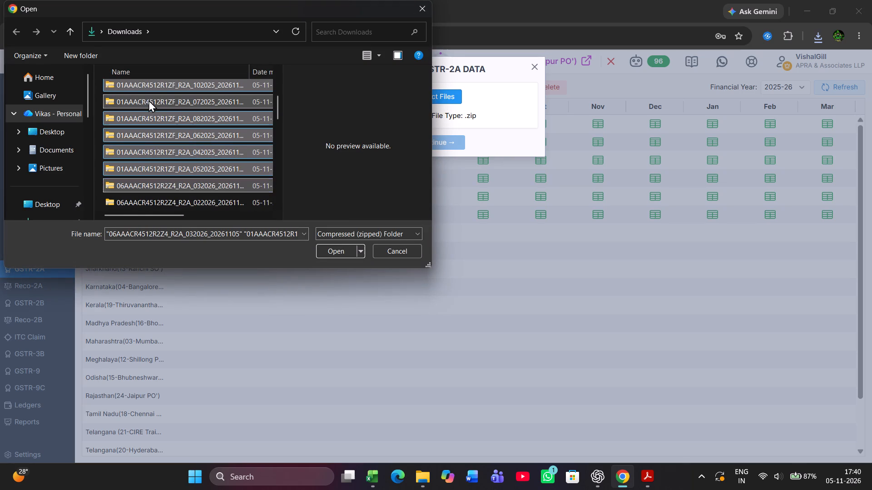
key("shift+Up")
key("Return")
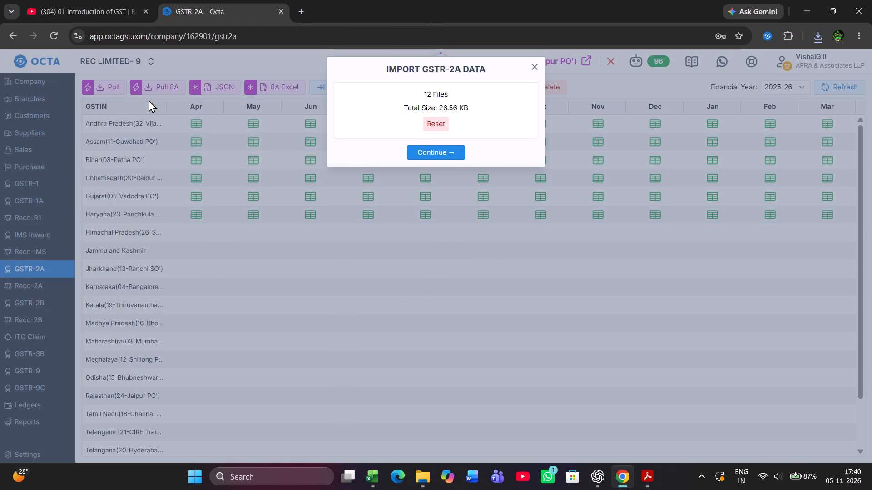
Import the 12 selected Jammu and Kashmir GSTR-2A files for 2025-26.
left_click(442, 147)
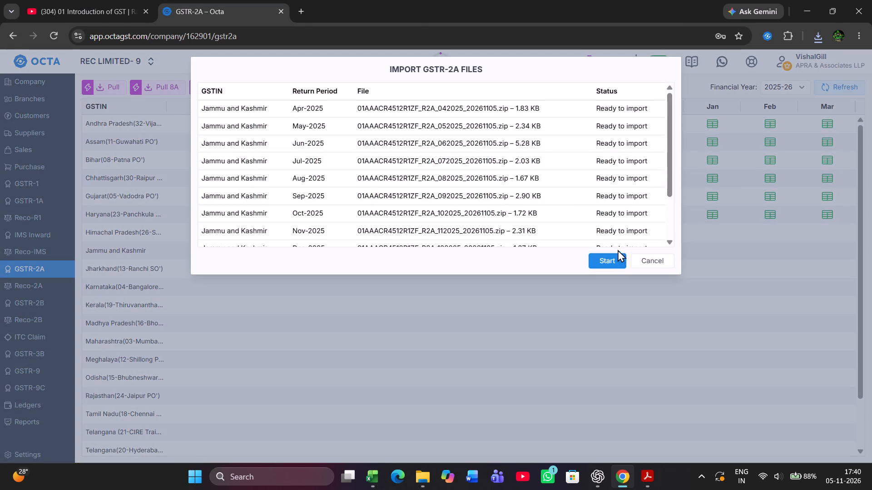
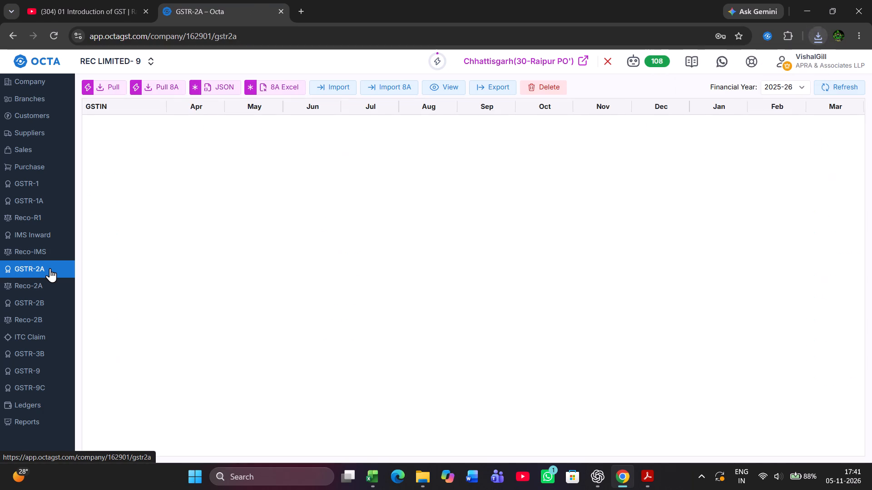
Select the 12 Jharkhand GSTR-2A zip files for April 2025 to March 2026 from Downloads for the import.
left_click(332, 89)
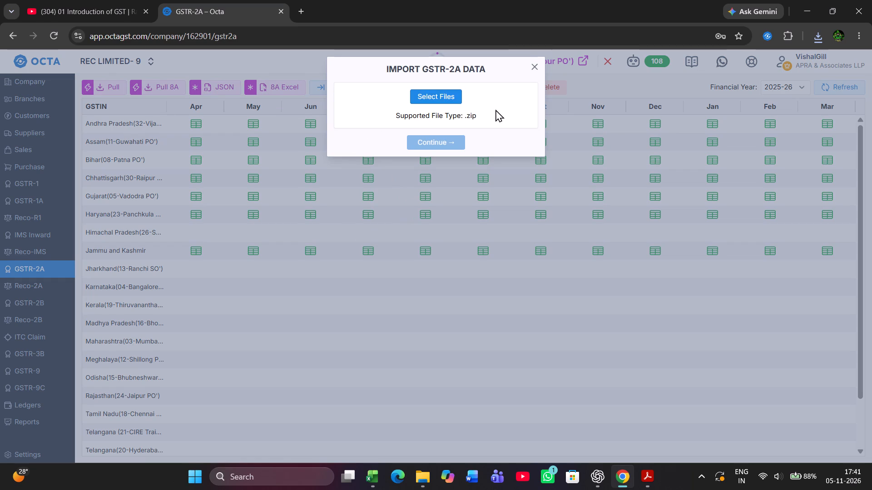
left_click(441, 97)
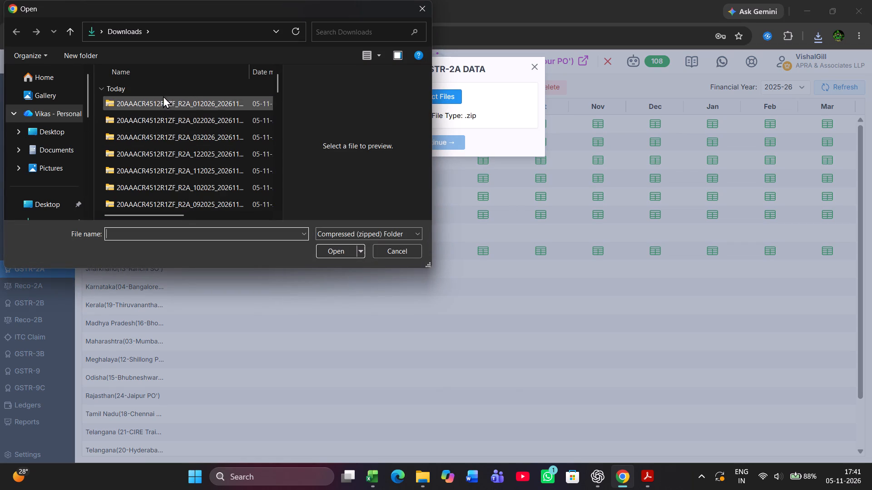
left_click(162, 96)
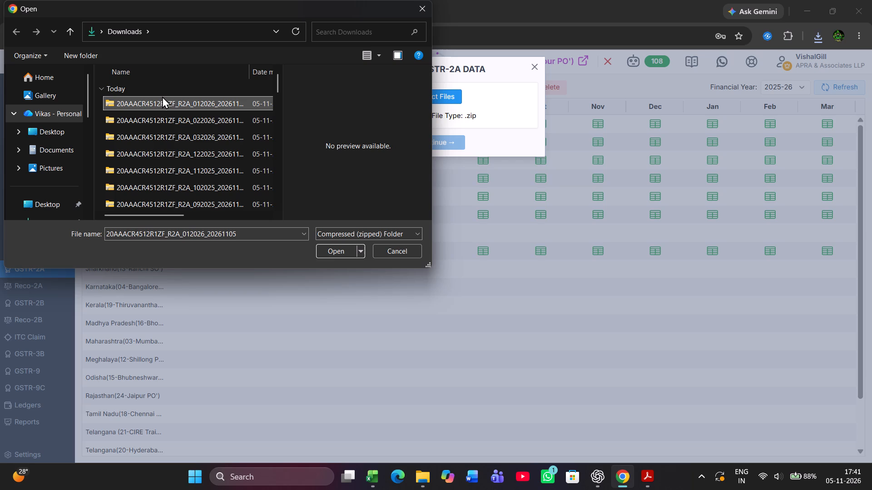
key("shift+Down")
key("shift+Down")
key("shift+Down")
key("shift+Down")
key("shift+Down")
key("shift+Down")
key("shift+Down")
key("shift+Down")
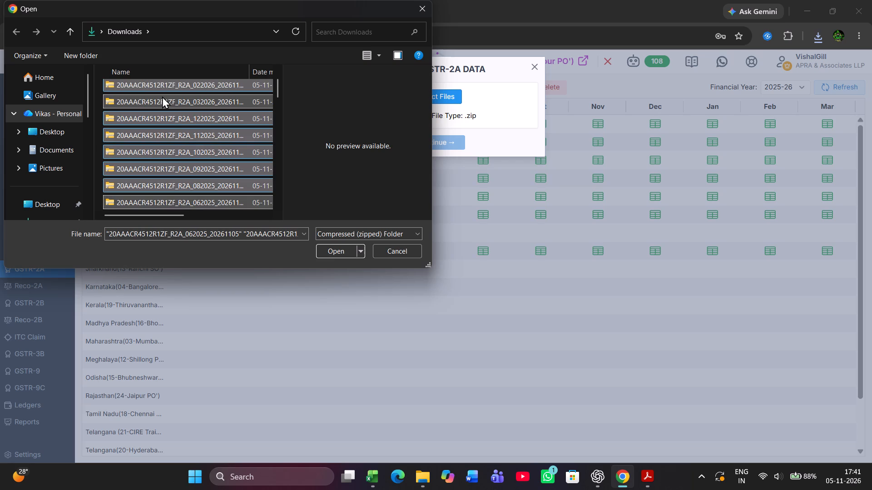
key("shift+Down")
key("shift+Down")
key("shift+Down")
key("shift+Down")
key("shift+Up")
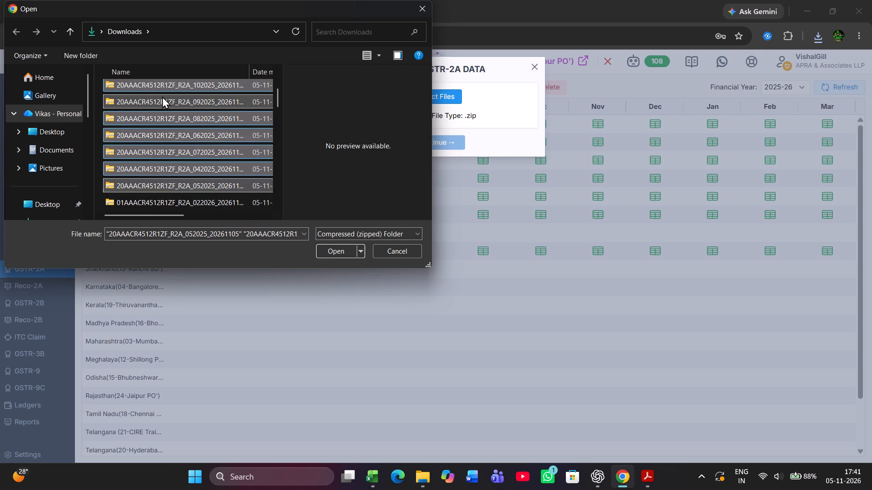
key("Return")
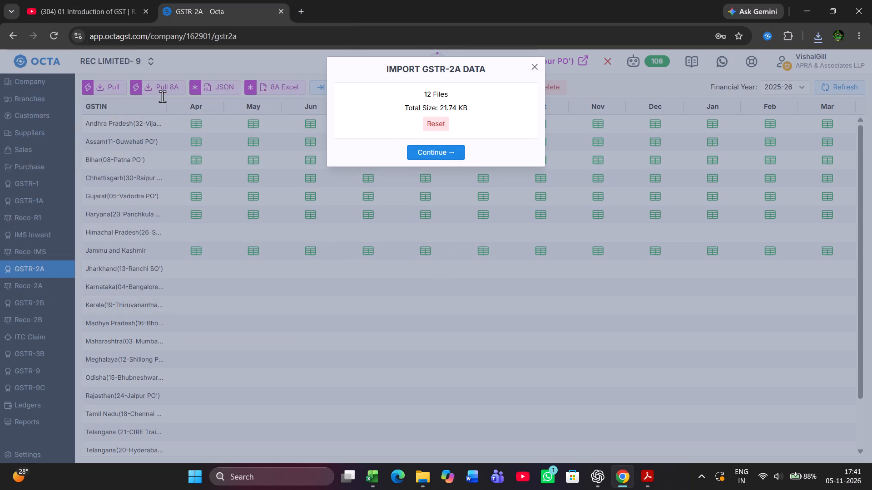
Import the 12 selected Jharkhand GSTR-2A files for 2025-26 and refresh the GSTR-2A overview.
left_click(446, 154)
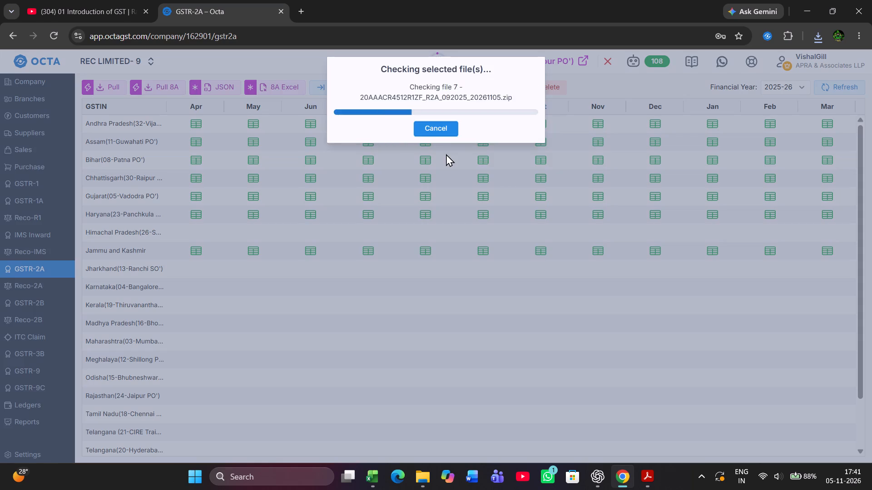
left_click(607, 261)
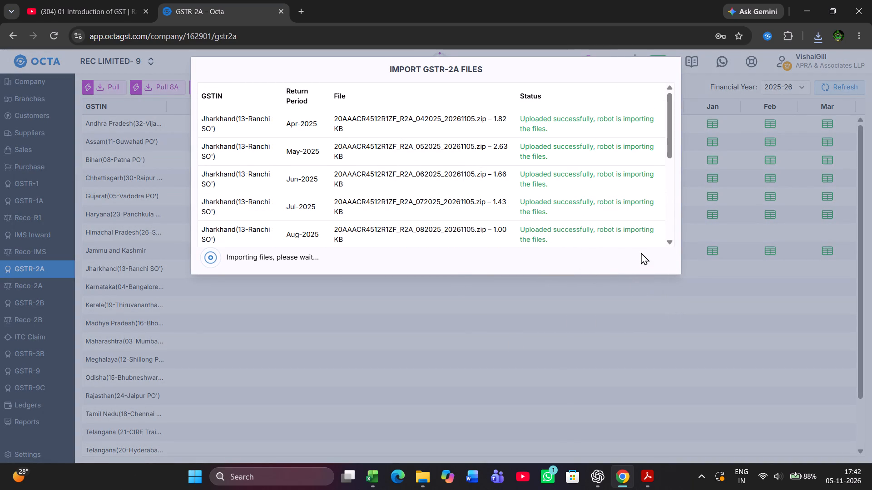
left_click(649, 265)
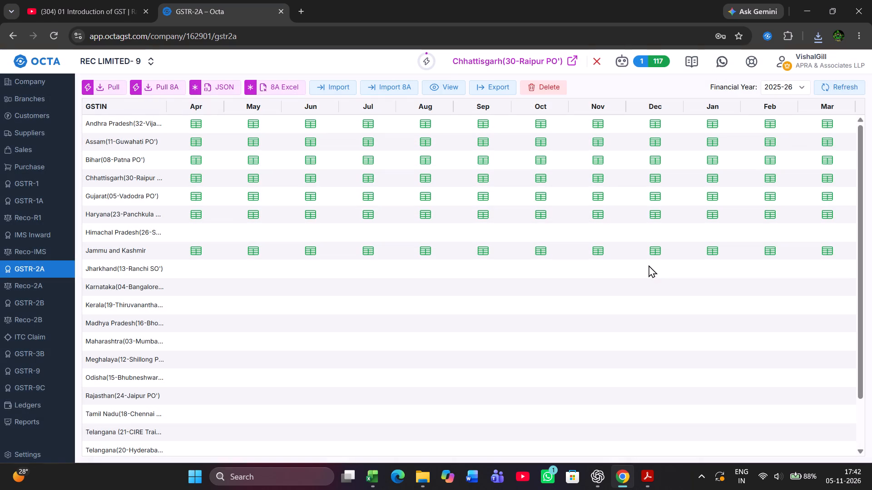
left_click(845, 88)
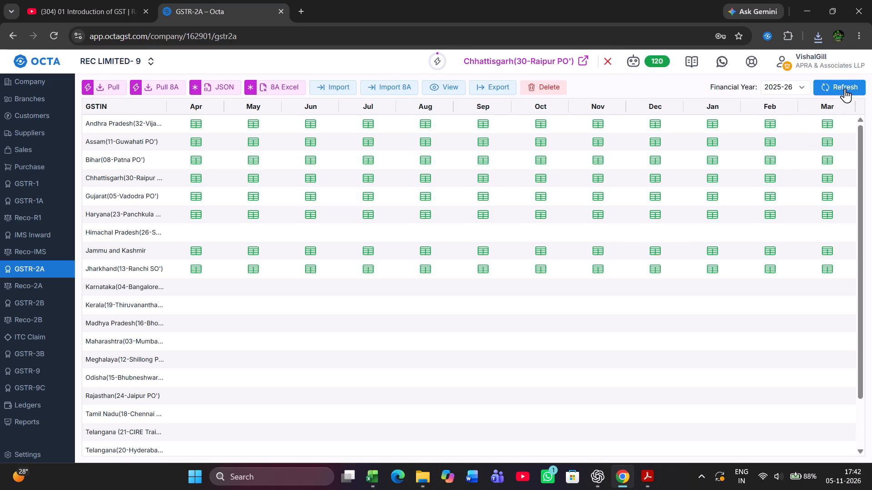
left_click(845, 88)
triple_click(845, 88)
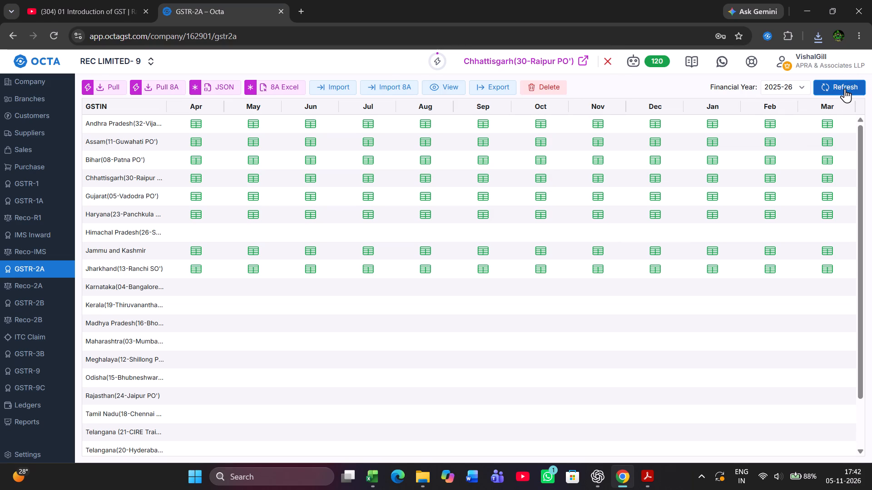
left_click(845, 88)
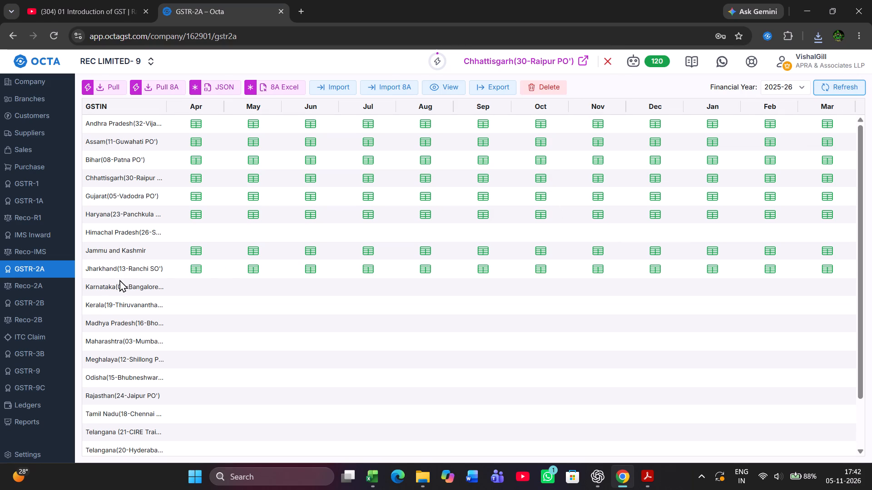
Switch the GSTR-2A JSON download to the Karnataka(04-Bangalore PO') GSTIN and log in to its government portal account.
left_click(223, 89)
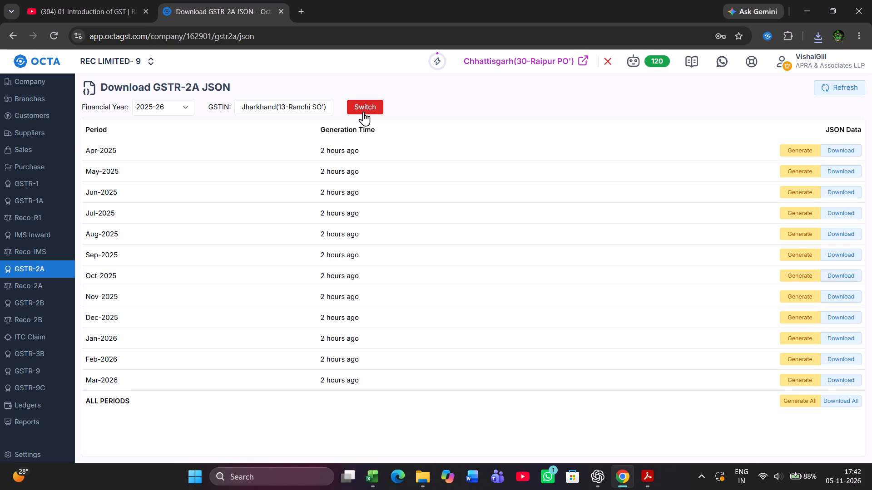
left_click(363, 112)
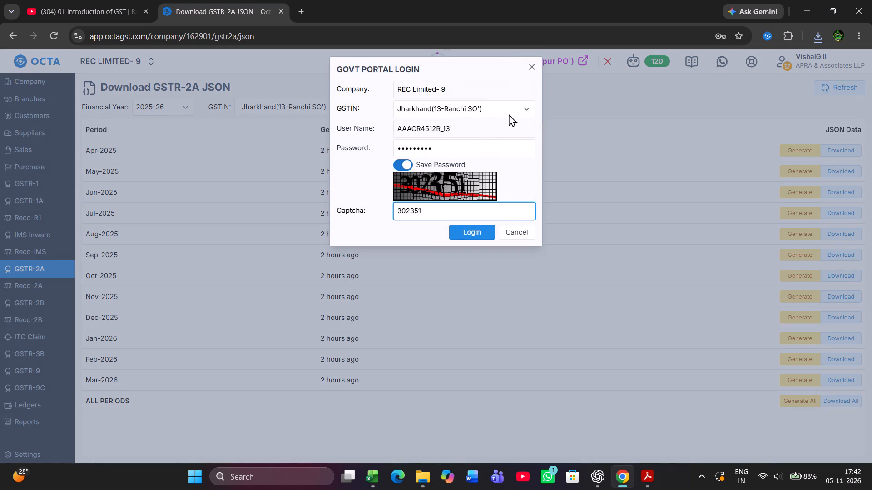
left_click(519, 112)
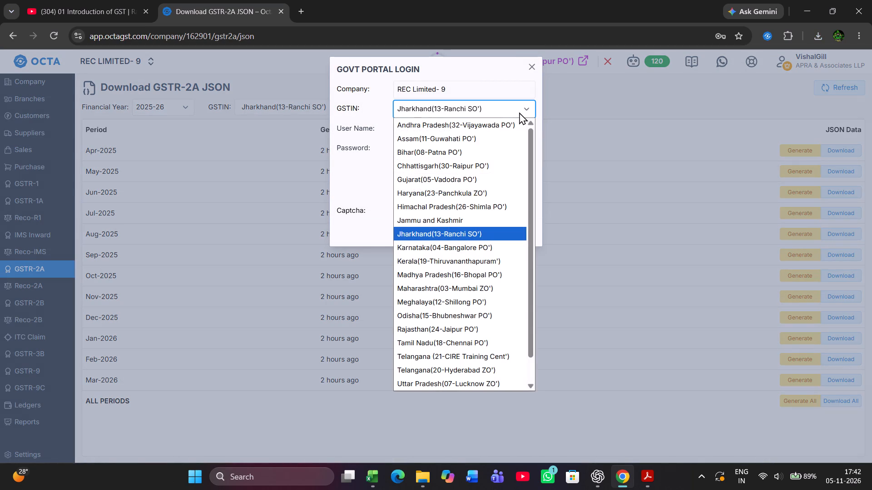
key("Down")
key("Return")
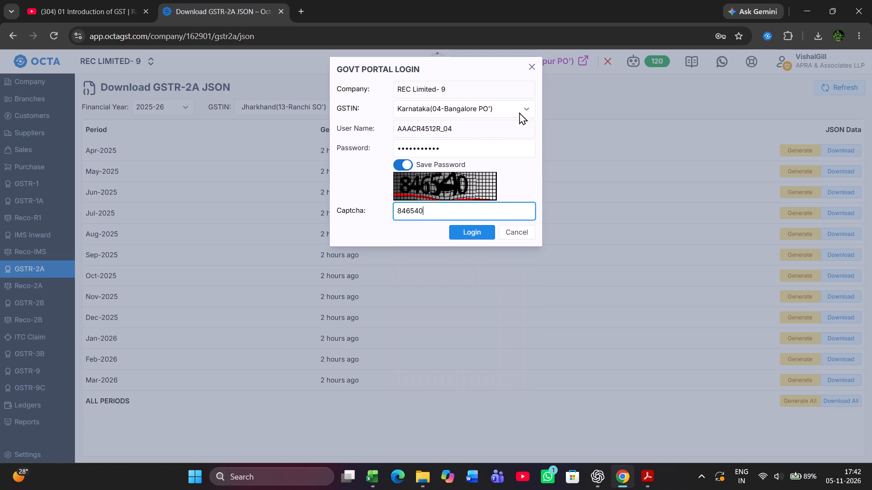
key("Return")
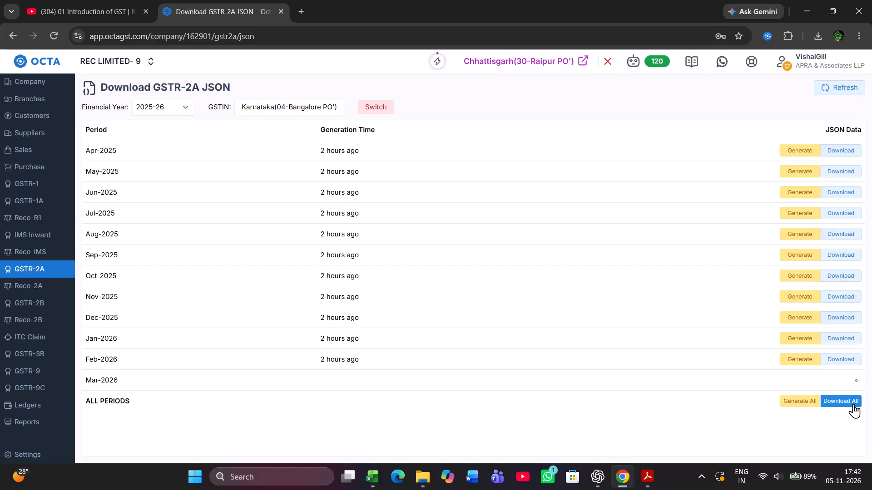
Download the Karnataka GSTR-2A JSON files for all periods of 2025-26.
left_click(853, 404)
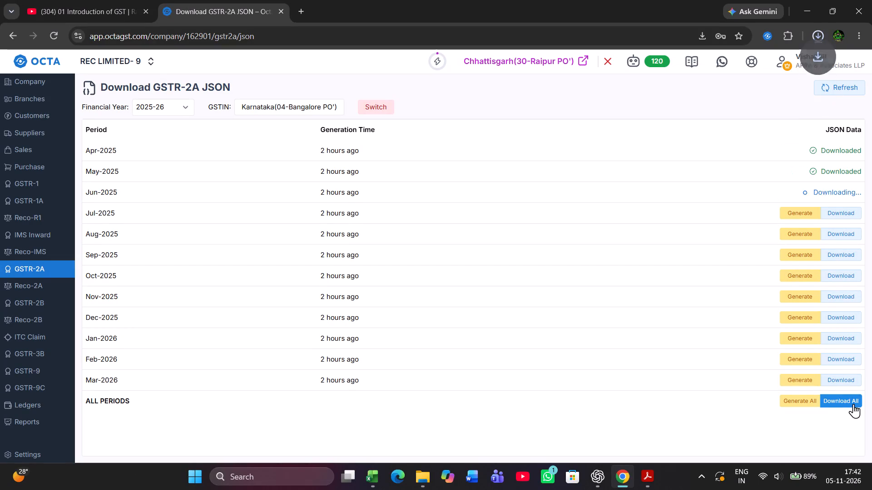
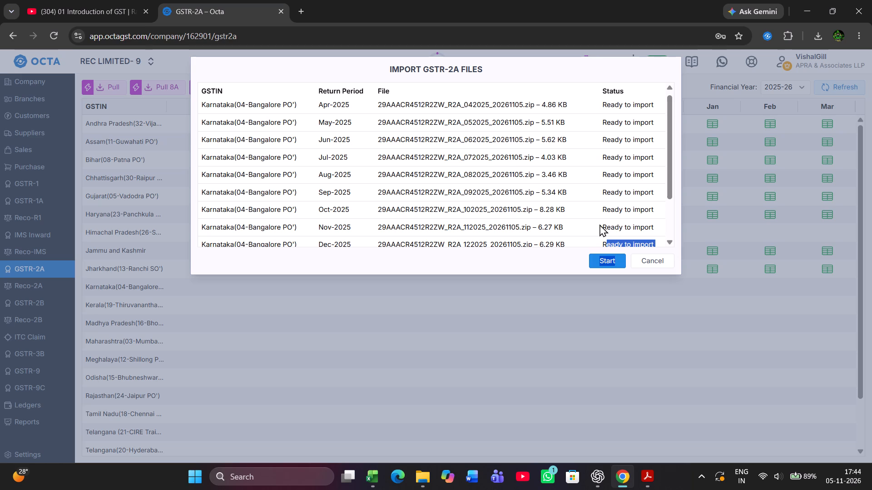
Import the listed Karnataka GSTR-2A files for 2025-26 and refresh the GSTR-2A overview.
left_click(599, 224)
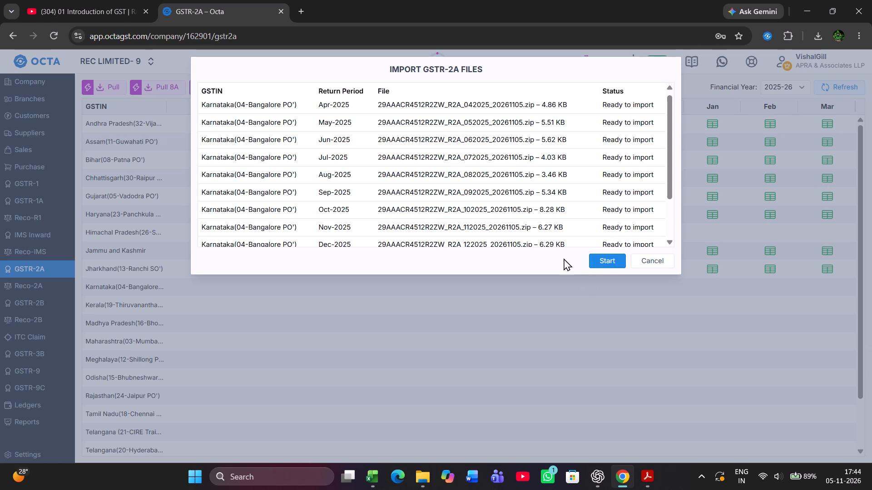
left_click(604, 262)
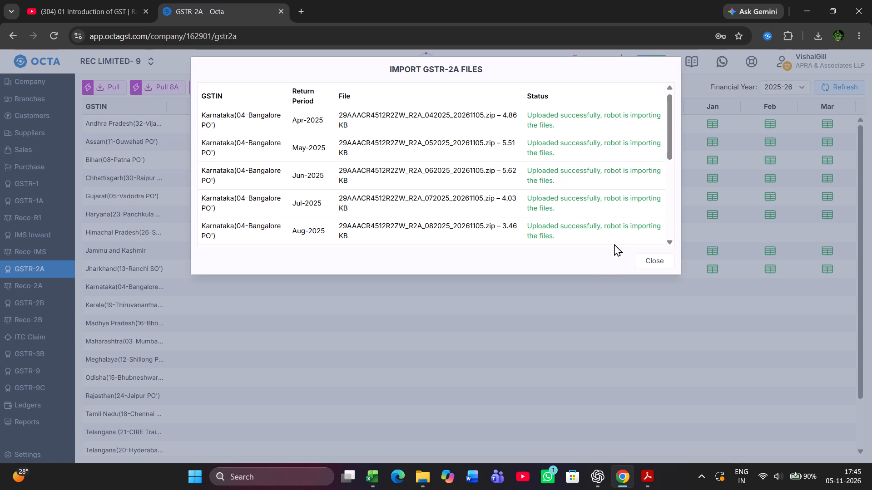
left_click(651, 259)
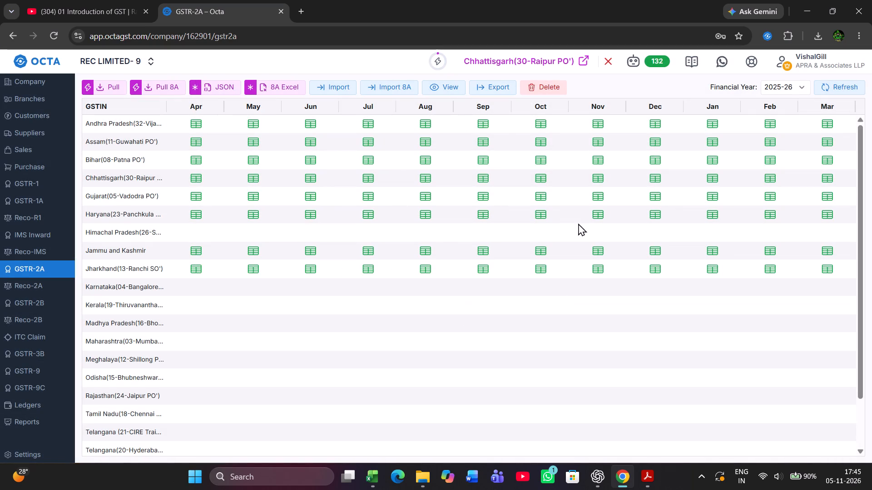
left_click(842, 88)
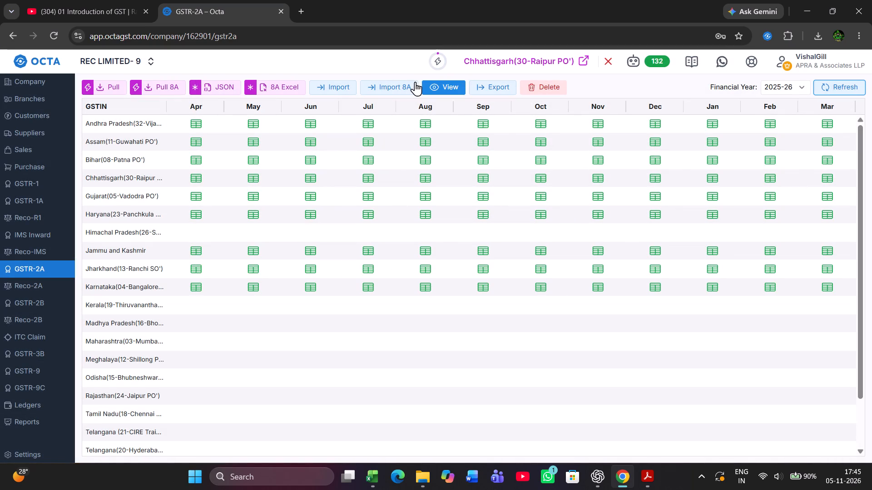
Switch the GSTR-2A JSON download to the Kerala(19-Thiruvananthapuram') GSTIN and log in to its government portal account.
left_click(213, 88)
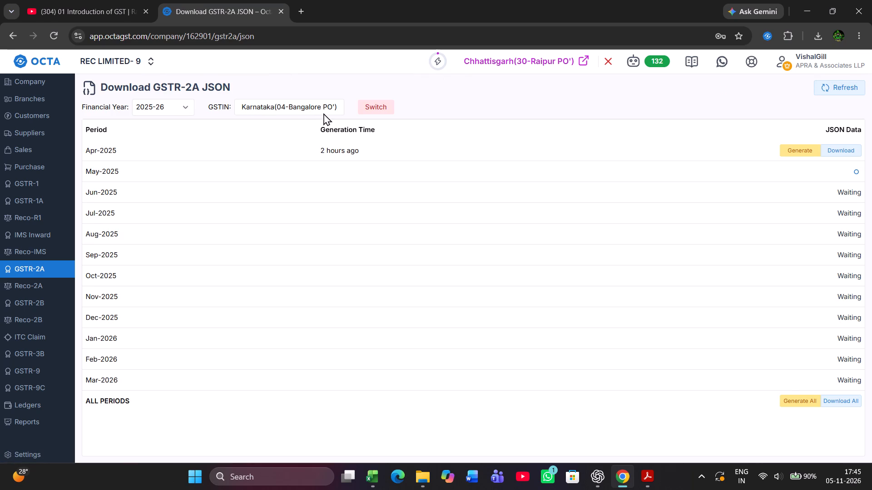
left_click(371, 109)
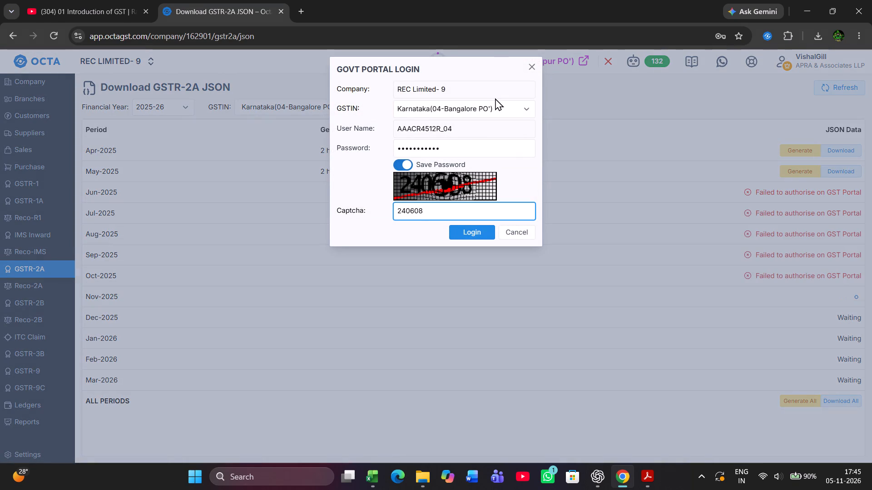
left_click(502, 107)
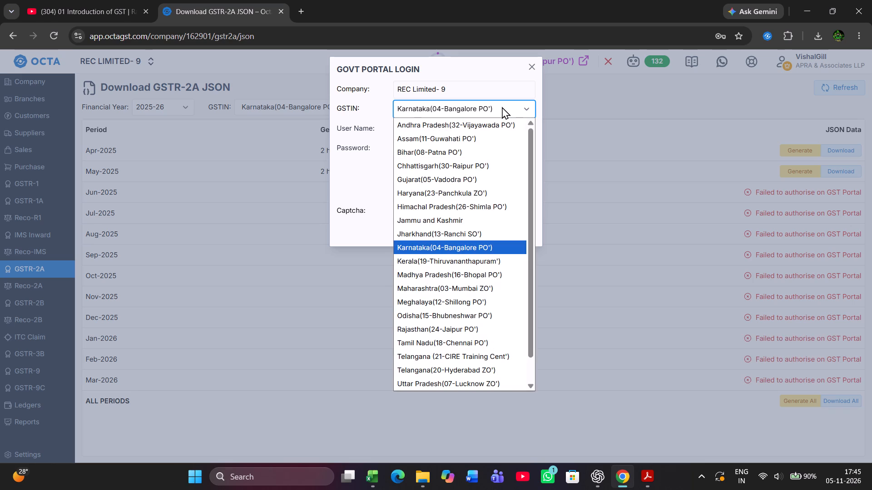
key("Down")
key("Return")
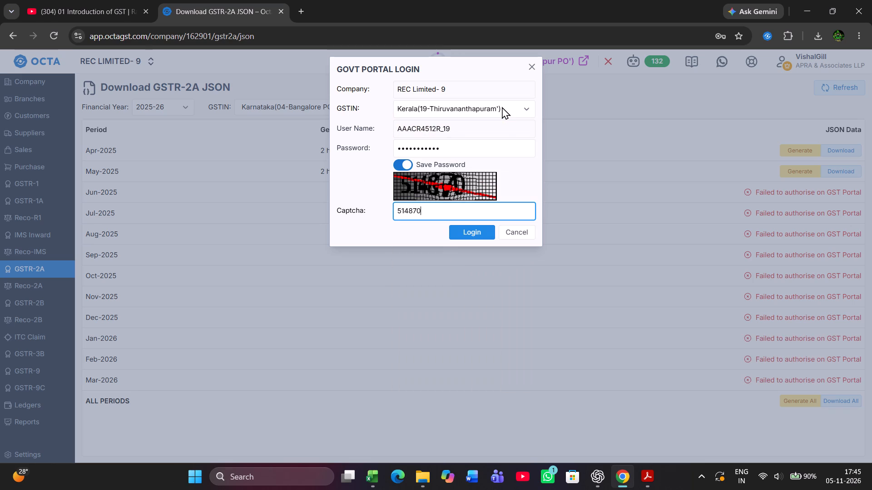
key("Return")
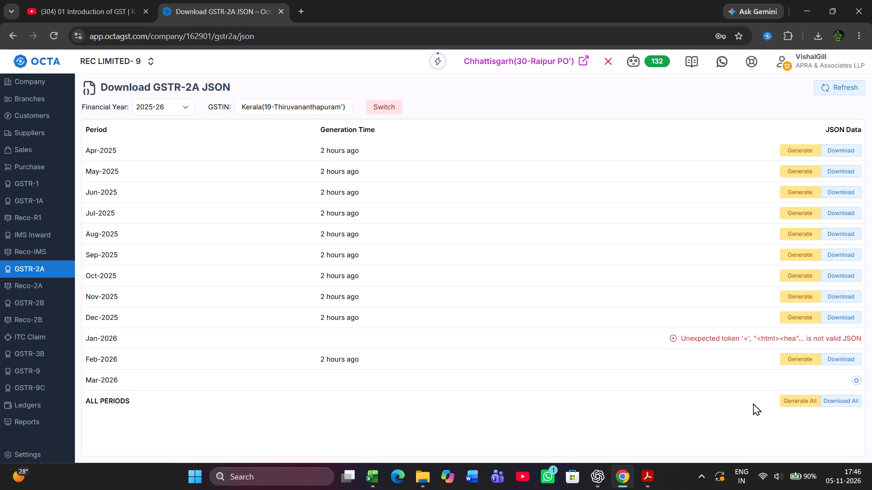
Refresh the Kerala period list and download the GSTR-2A JSON files for all periods of 2025-26.
left_click(848, 87)
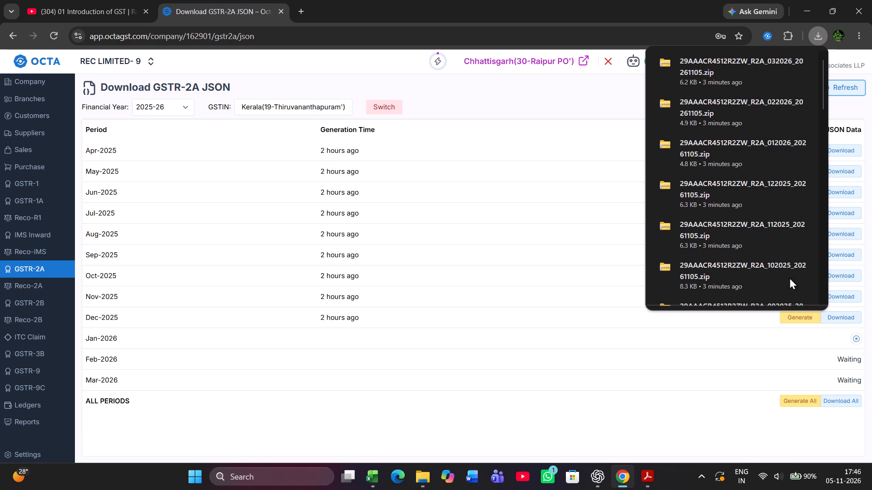
left_click(588, 109)
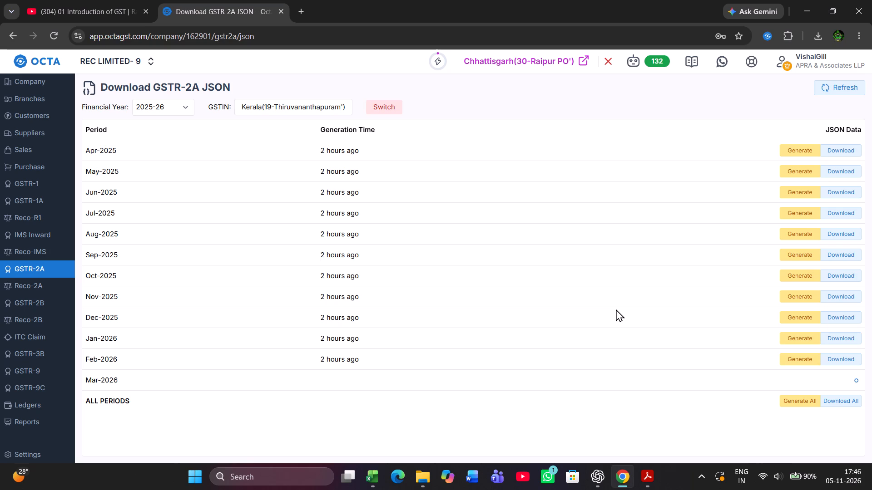
left_click(842, 401)
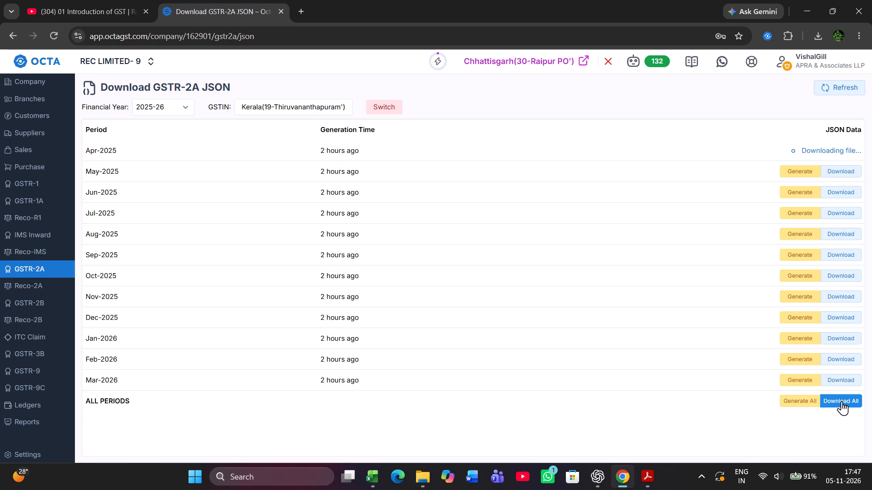
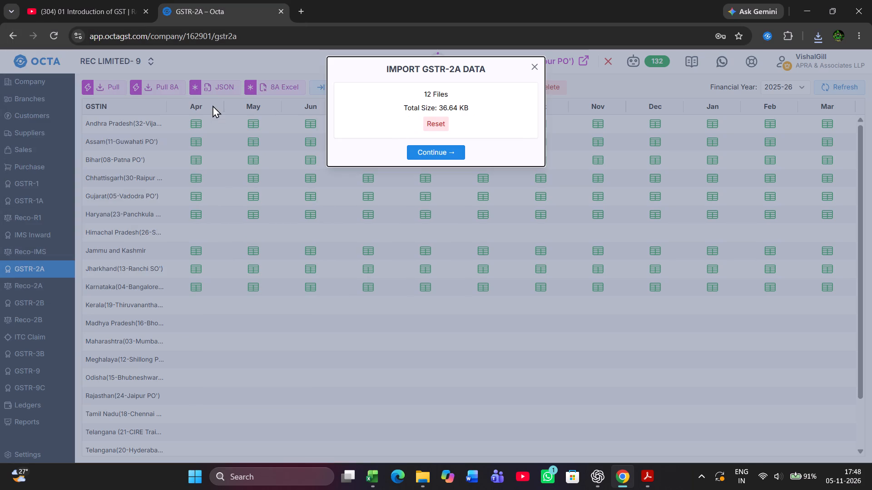
Import the 12 downloaded Kerala(19-Thiruvananthapuram') GSTR-2A files for 2025-26 and close the import list once they are uploaded.
key("Down")
left_click(443, 149)
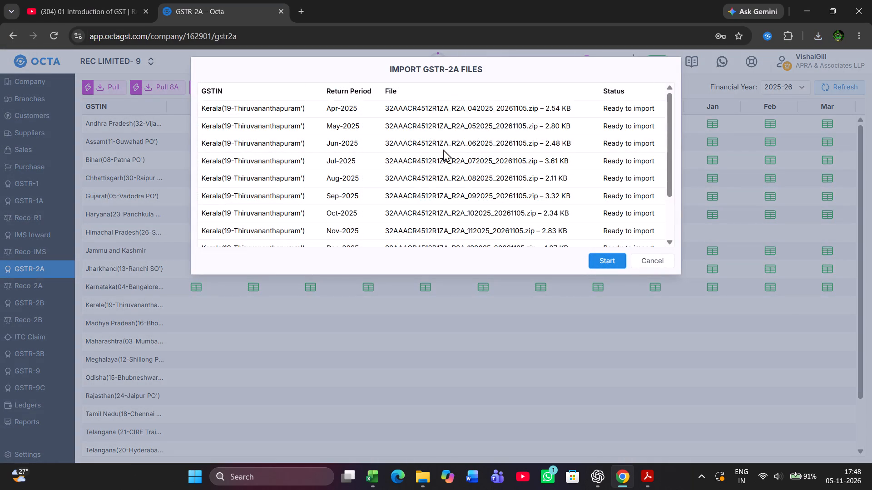
left_click(605, 266)
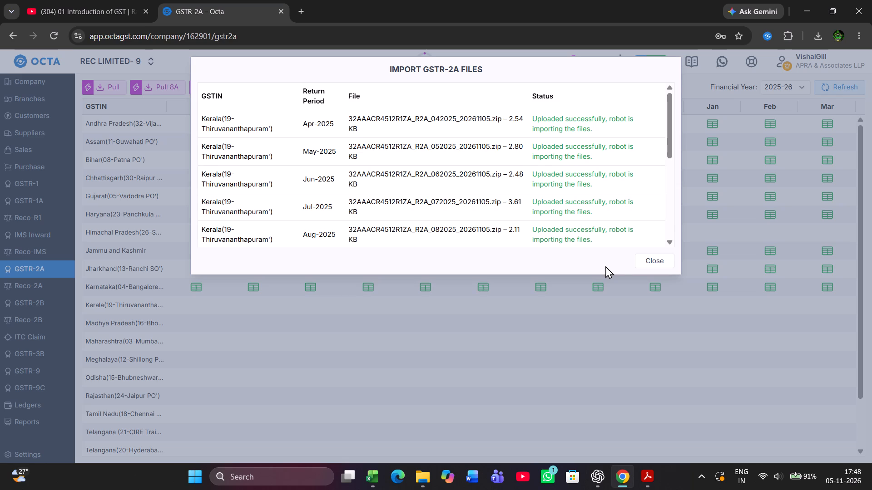
left_click(646, 265)
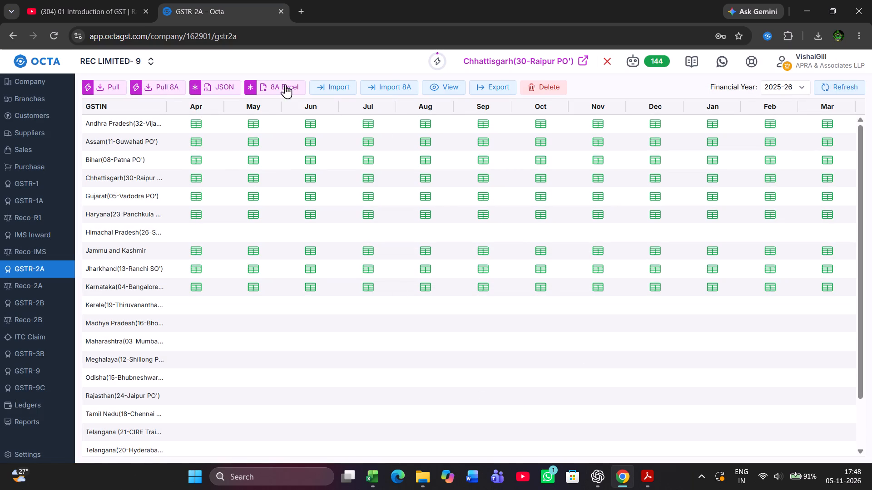
Return to the GSTR-2A JSON download for 2025-26 and open the government portal login for switching away from the Kerala GSTIN.
left_click(225, 87)
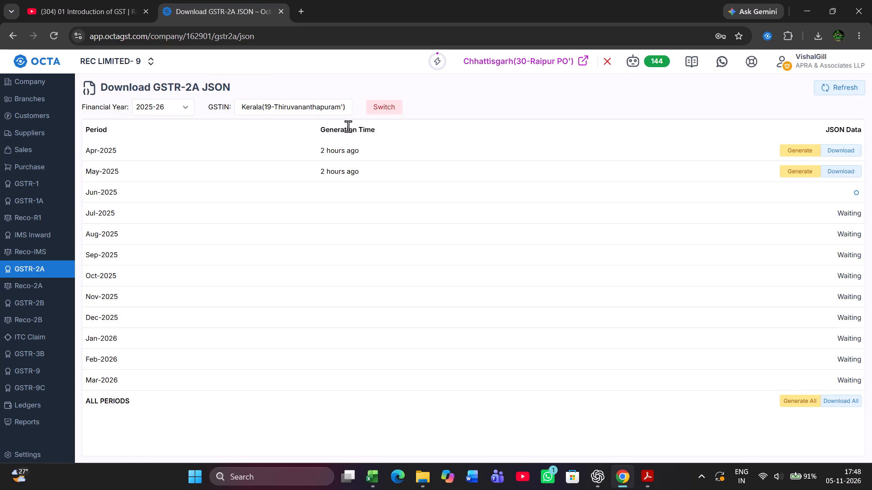
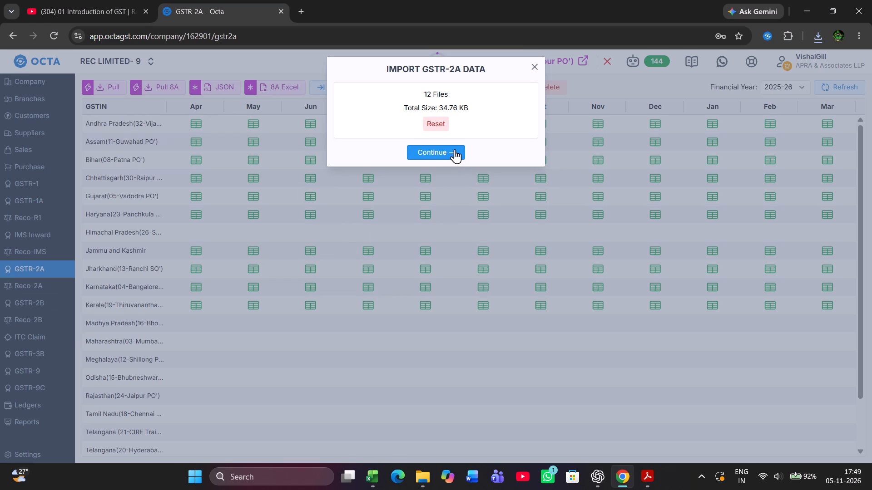
Import the 12 selected Madhya Pradesh(16-Bhopal PO') GSTR-2A files for 2025-26 and close the import list once they are uploaded.
left_click(452, 149)
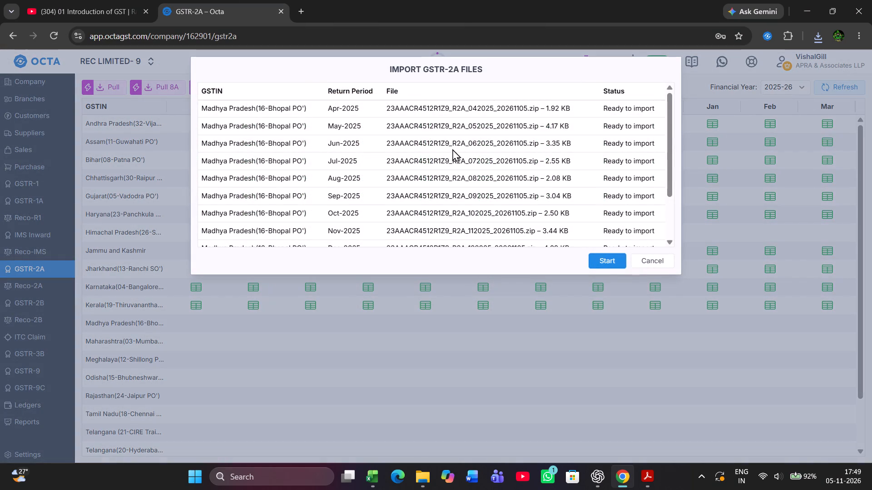
left_click(619, 259)
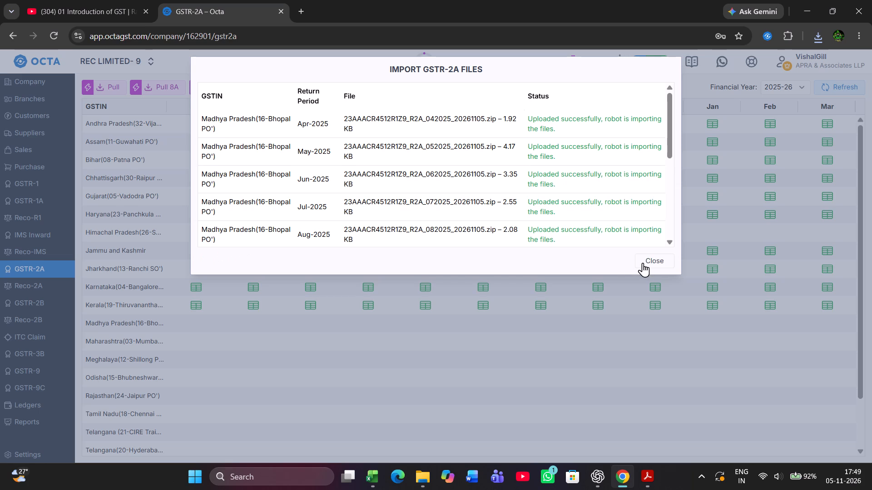
left_click(643, 263)
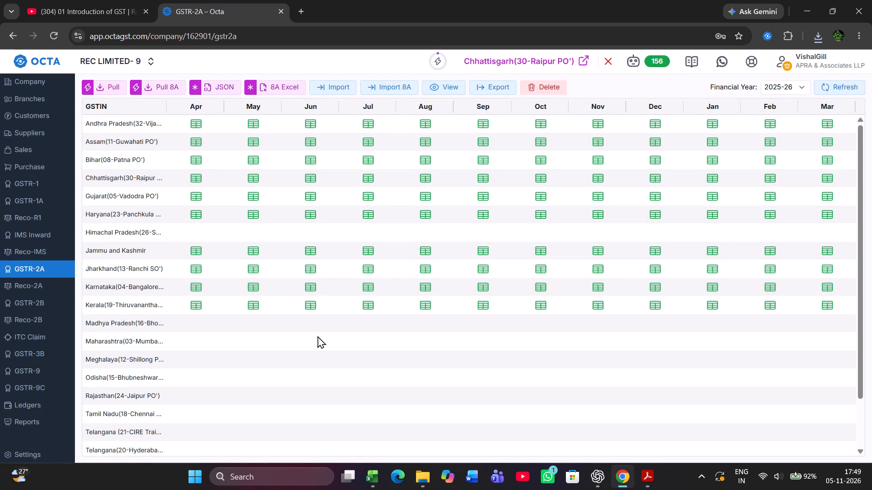
Return to the GSTR-2A JSON download and switch the government portal login to the Maharashtra(03-Mumbai ZO') GSTIN.
left_click(212, 88)
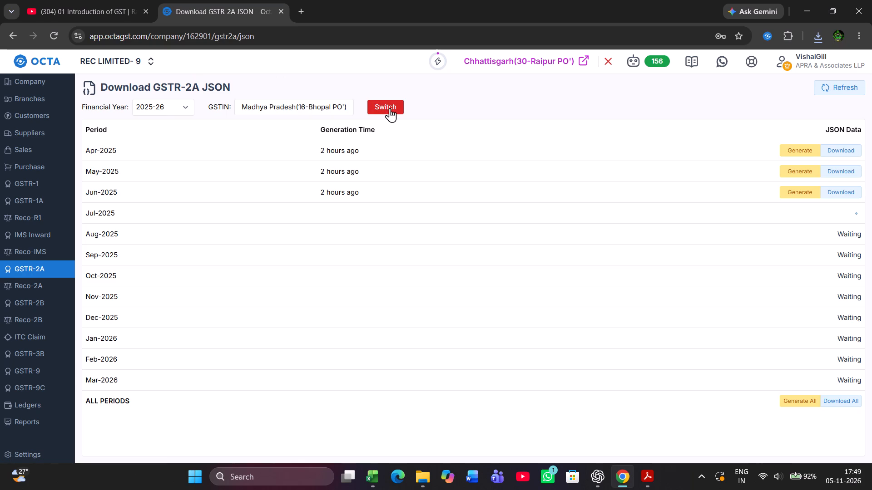
left_click(390, 108)
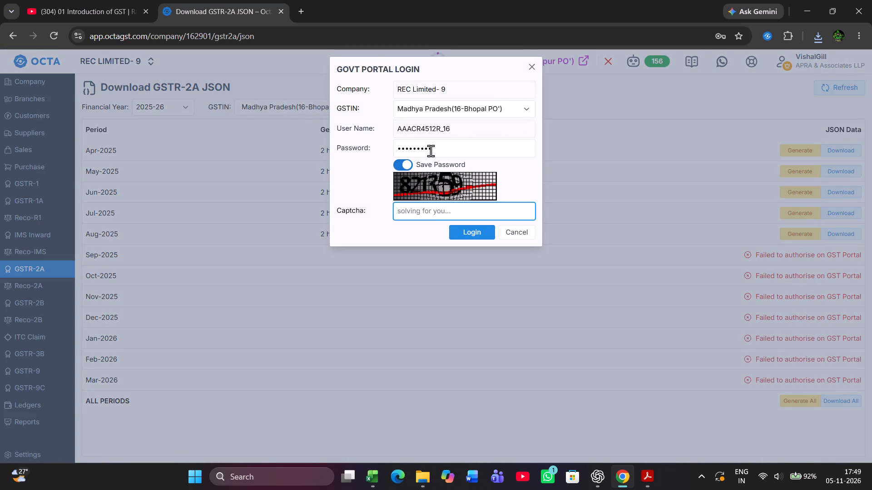
left_click(495, 108)
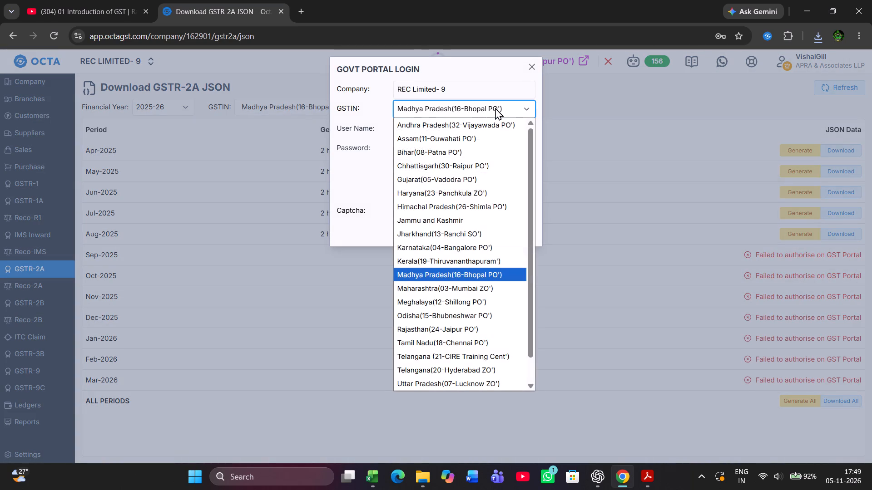
key("Down")
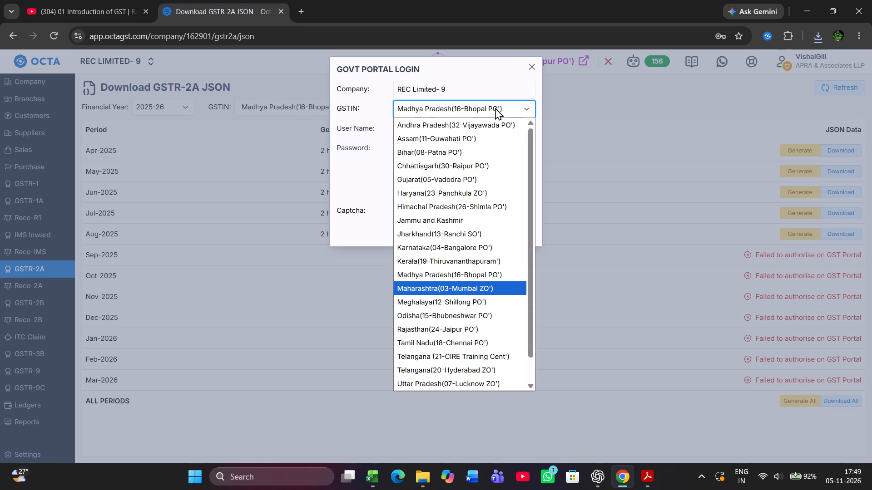
key("Return")
key("Return")
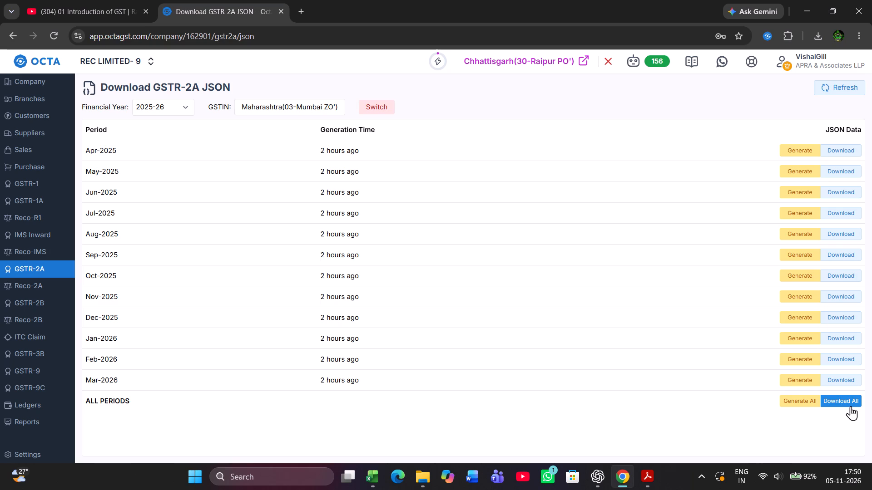
Download the GSTR-2A JSON files of all 2025-26 periods for Maharashtra(03-Mumbai ZO').
left_click(851, 406)
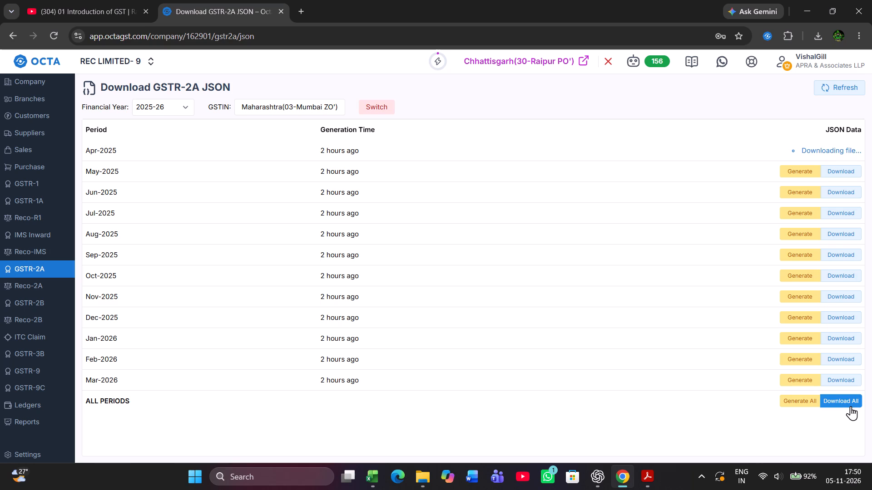
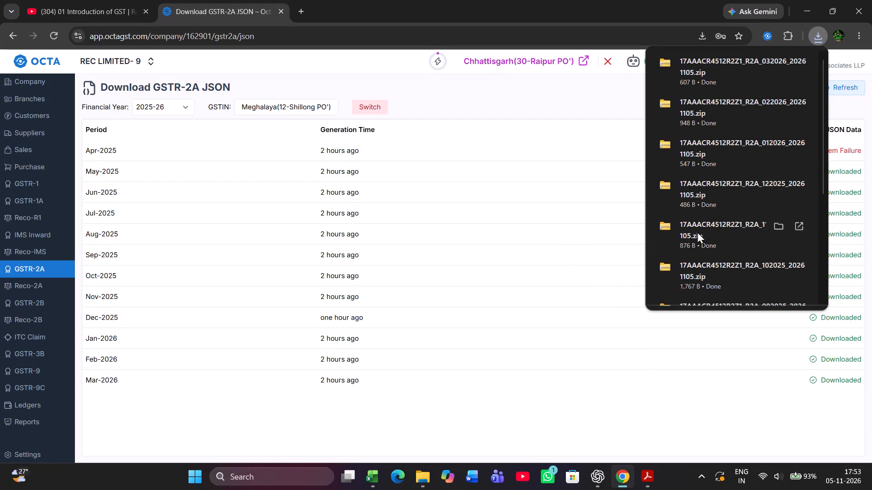
Refresh the GSTR-2A JSON list for Meghalaya(12-Shillong PO') and download the failed Apr-2025 period again.
left_click(575, 238)
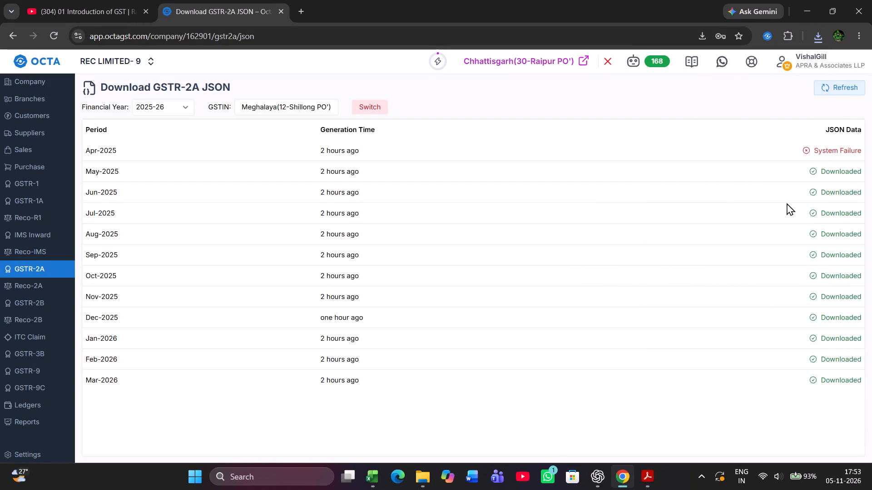
left_click(841, 83)
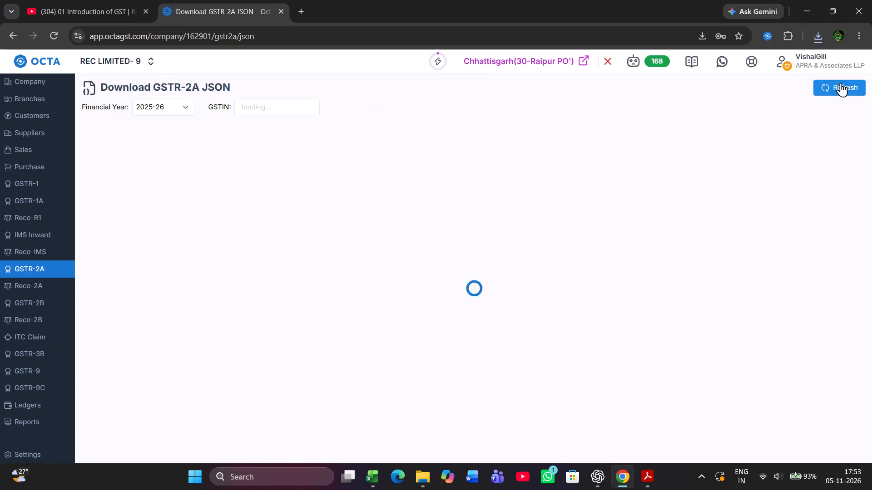
left_click(846, 153)
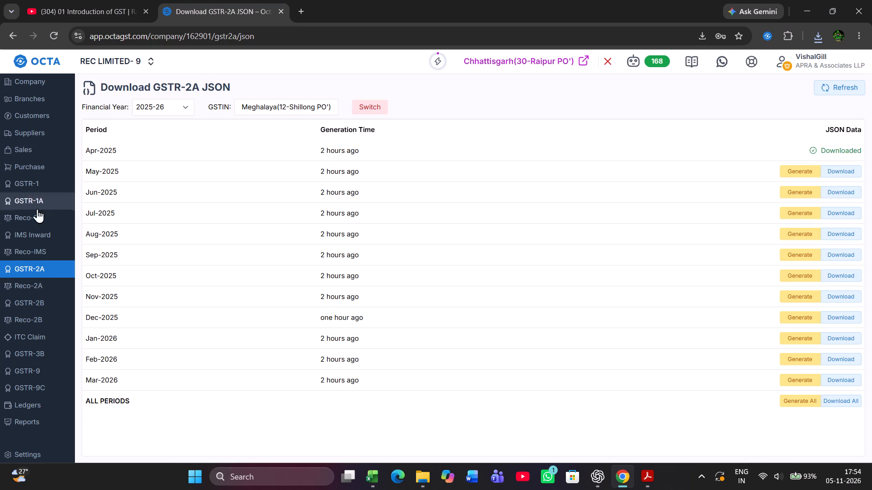
In the GSTR-2A import, load the 12 downloaded Meghalaya(12-Shillong PO') zip files for 2025-26 and continue to the import list.
left_click(40, 267)
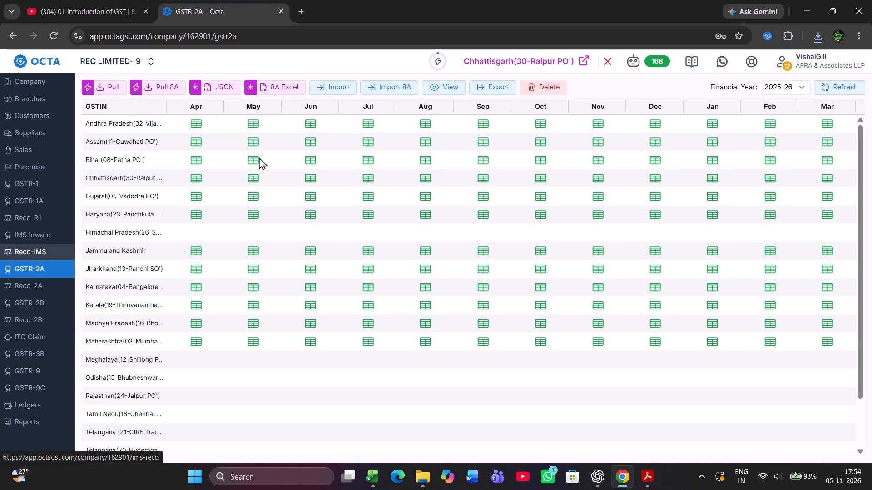
left_click(331, 90)
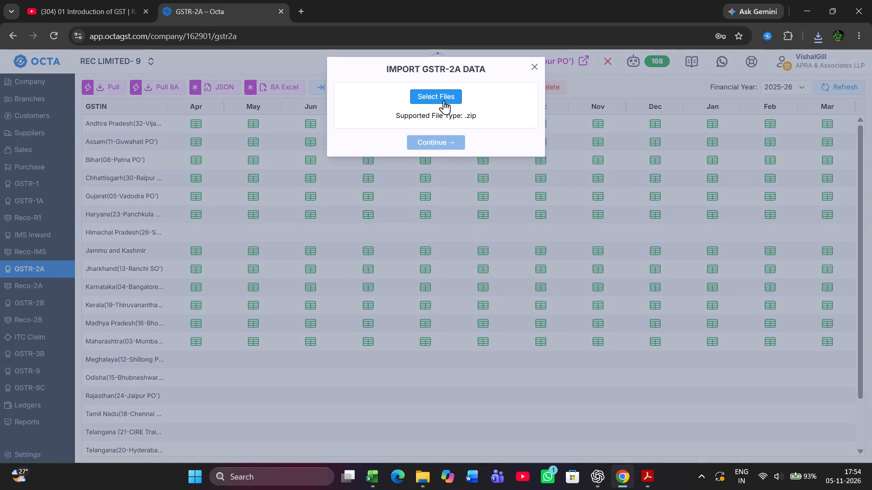
left_click(444, 100)
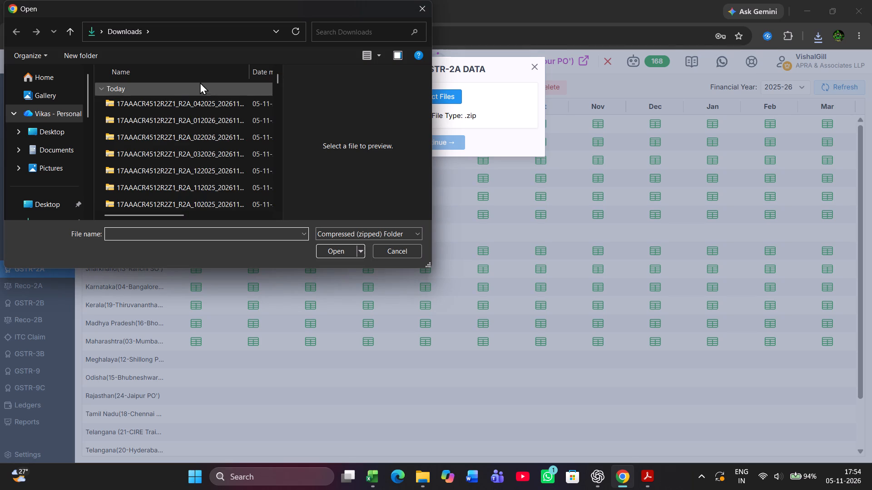
left_click(163, 108)
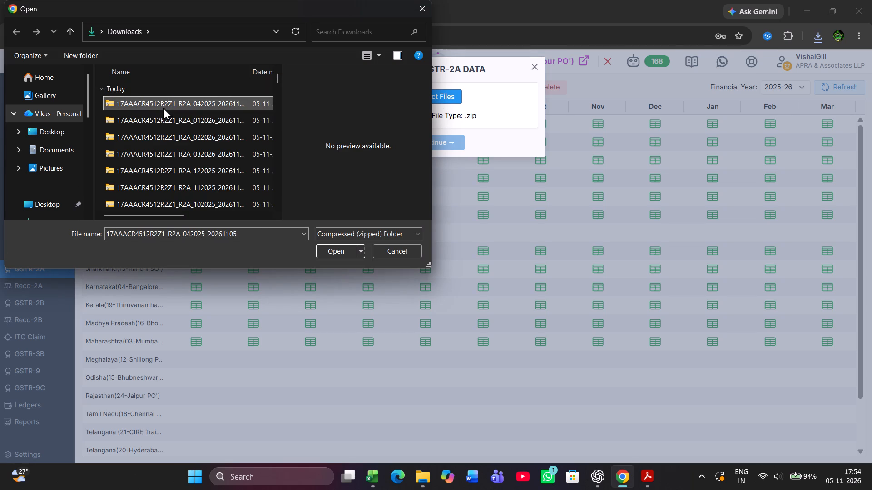
key("shift+Down")
key("shift+Down")
key("shift+Down")
key("shift+Down")
key("shift+Down")
key("shift+Down")
key("shift+Down")
key("shift+Down")
key("shift+Down")
key("shift+Down")
key("shift+Down")
key("shift+Down")
key("shift+Down")
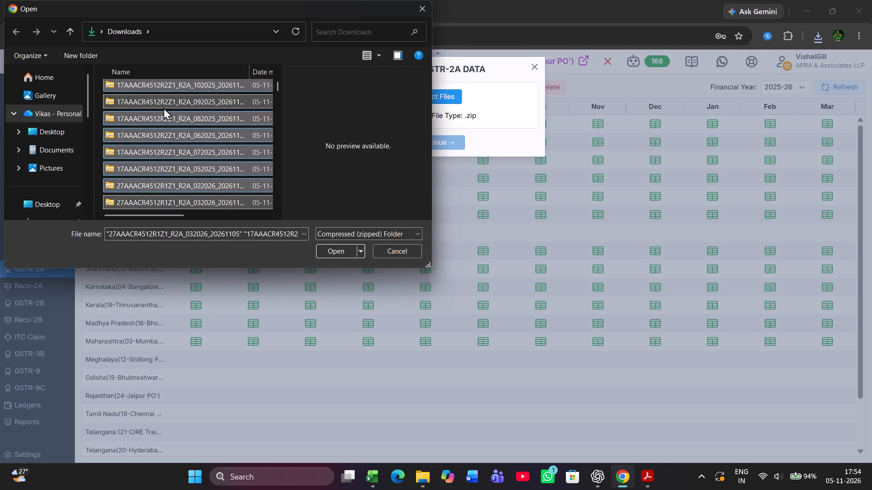
key("shift+Up")
key("shift+Up")
key("Return")
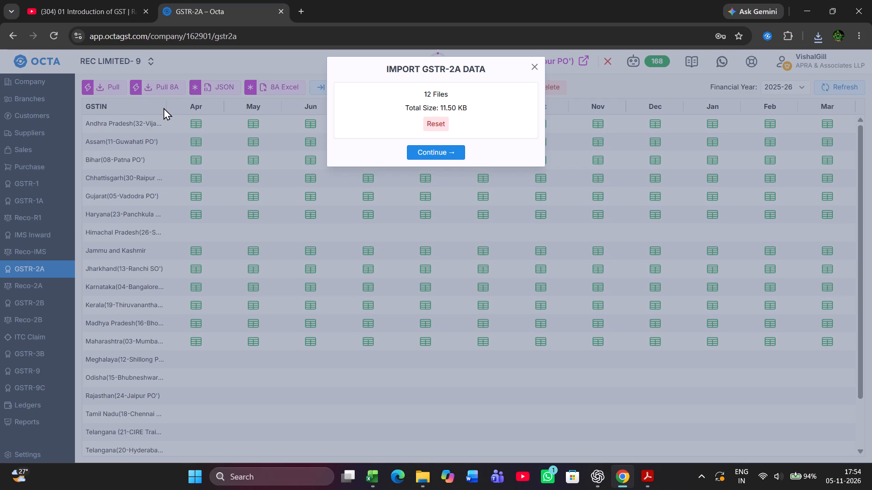
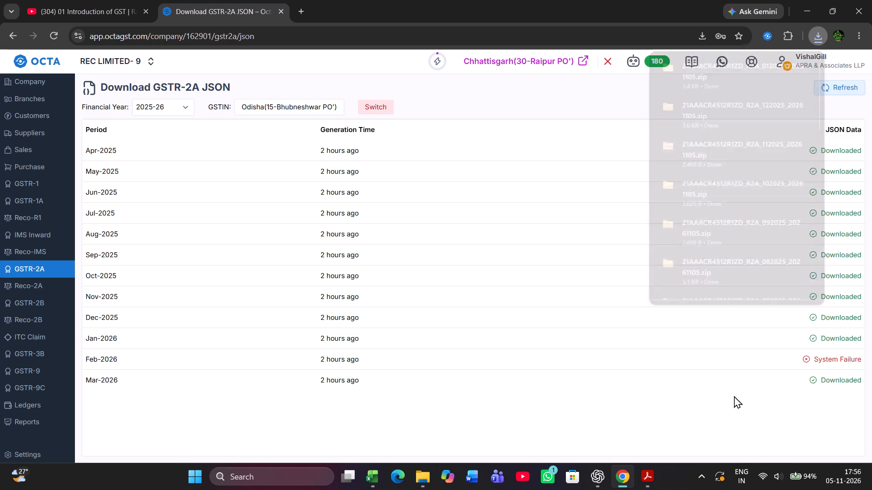
Refresh the GSTR-2A JSON list for Odisha(15-Bhubneshwar PO') and download the failed Feb-2026 period again.
left_click(836, 88)
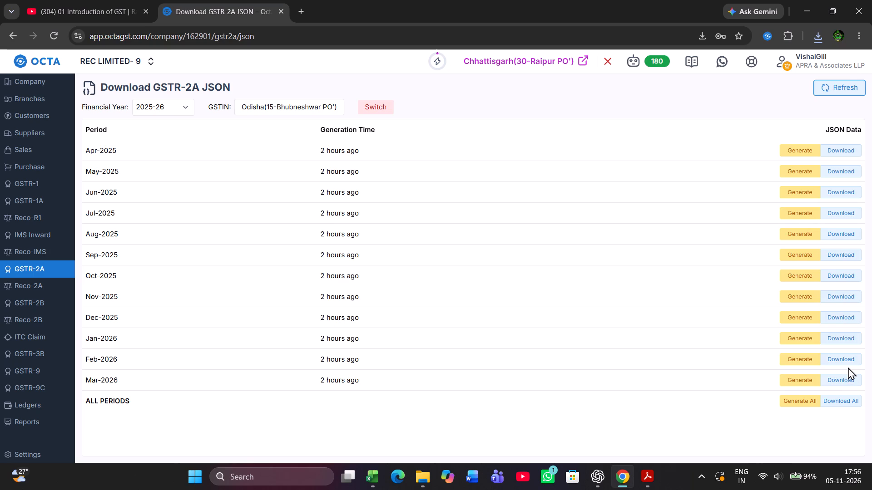
left_click(848, 363)
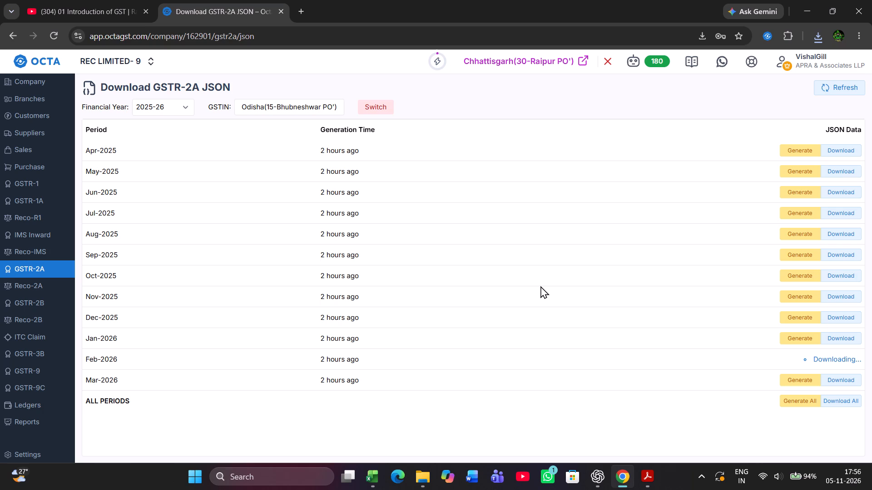
In the GSTR-2A import, load the 12 downloaded Odisha(15-Bhubneshwar PO') zip files for 2025-26 and continue to the import list.
left_click(29, 272)
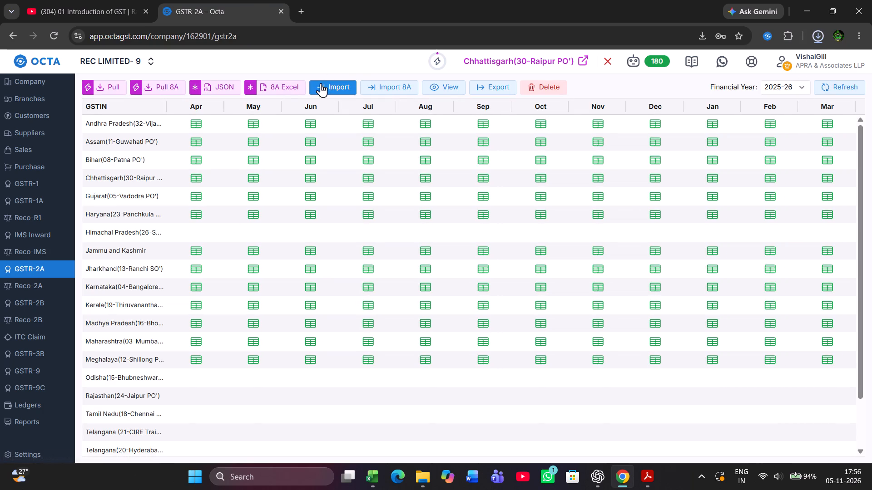
left_click(323, 88)
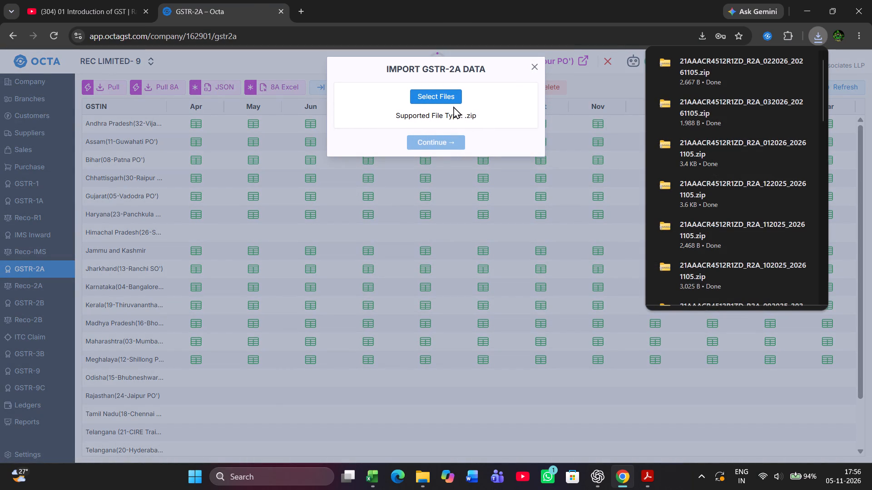
left_click(437, 101)
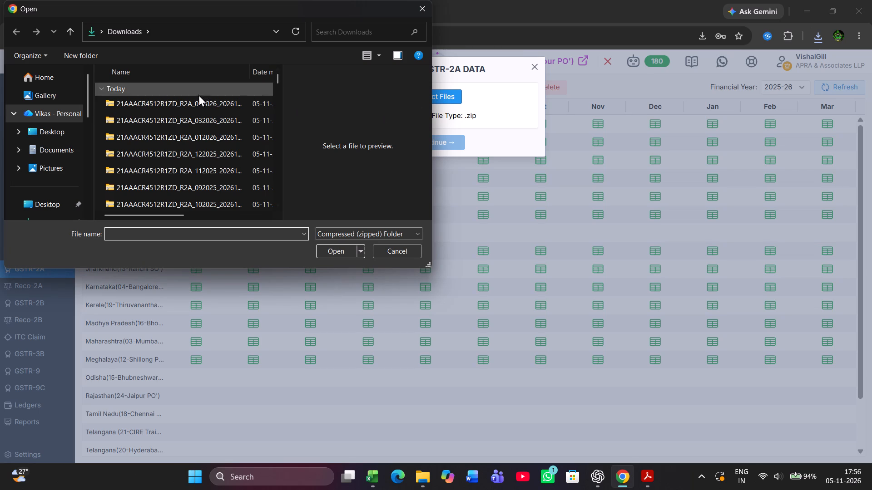
left_click(198, 102)
key("shift+Down")
key("shift+Down")
key("shift+Down")
key("shift+Down")
key("shift+Down")
key("shift+Down")
key("shift+Down")
key("shift+Down")
key("shift+Down")
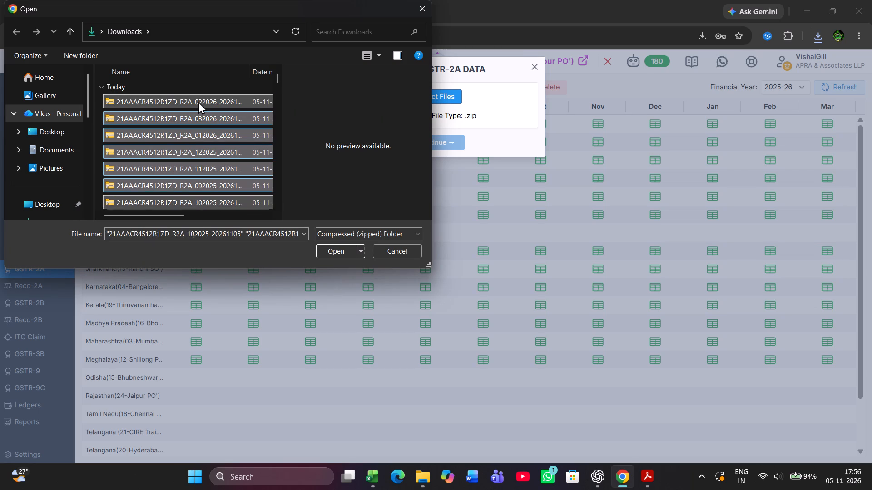
key("shift+Down")
key("shift+Down")
key("shift+Down")
key("shift+Up")
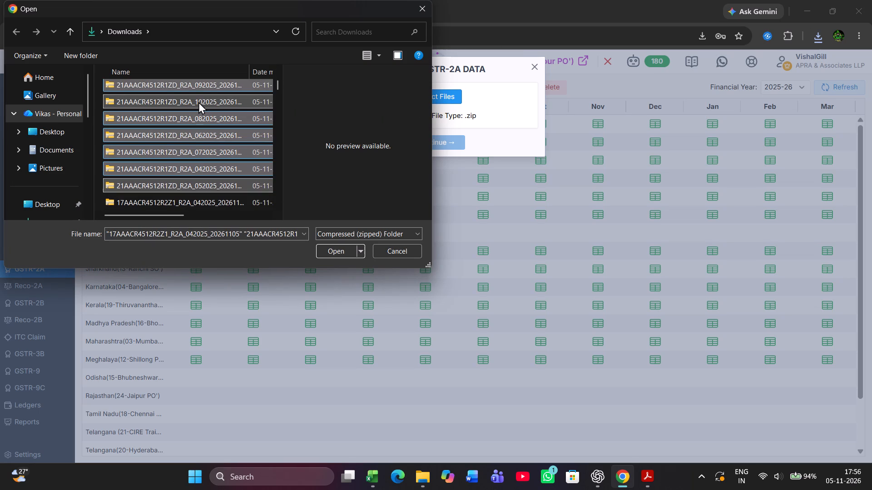
key("Return")
key("Return")
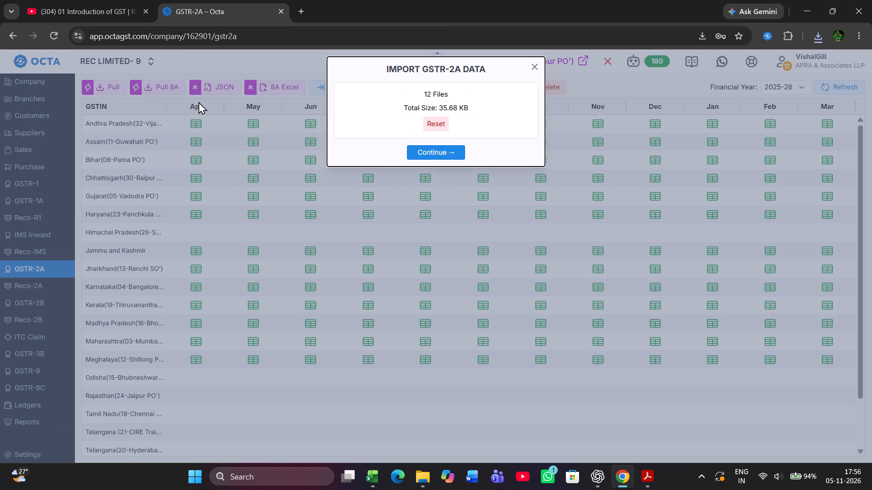
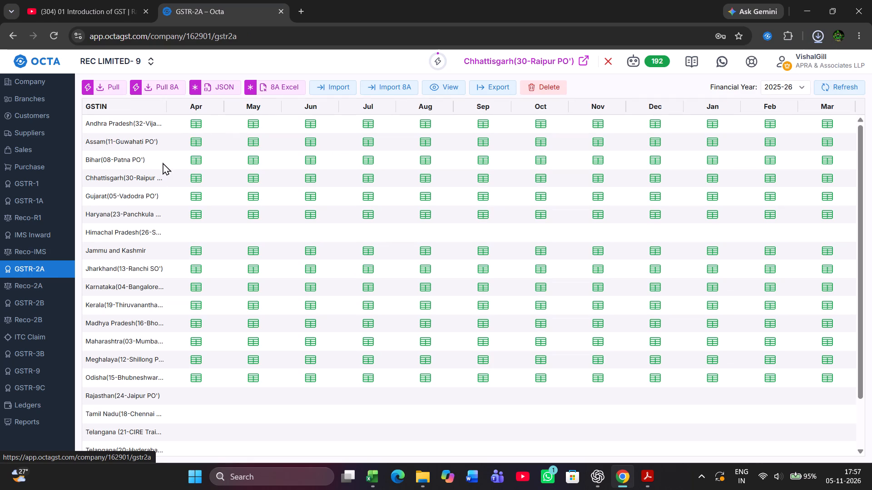
In the GSTR-2A import, load the 12 downloaded Rajasthan(24-Jaipur PO') zip files for 2025-26 and continue to the import list.
left_click(328, 93)
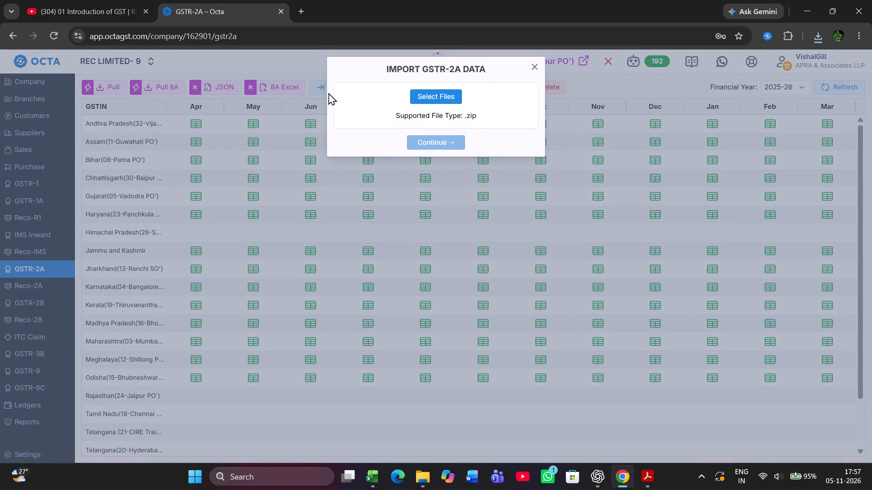
left_click(430, 93)
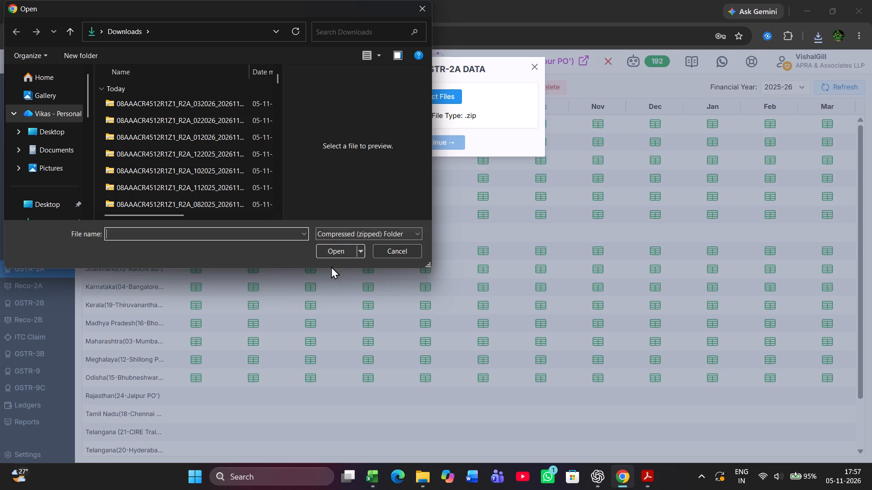
left_click(165, 101)
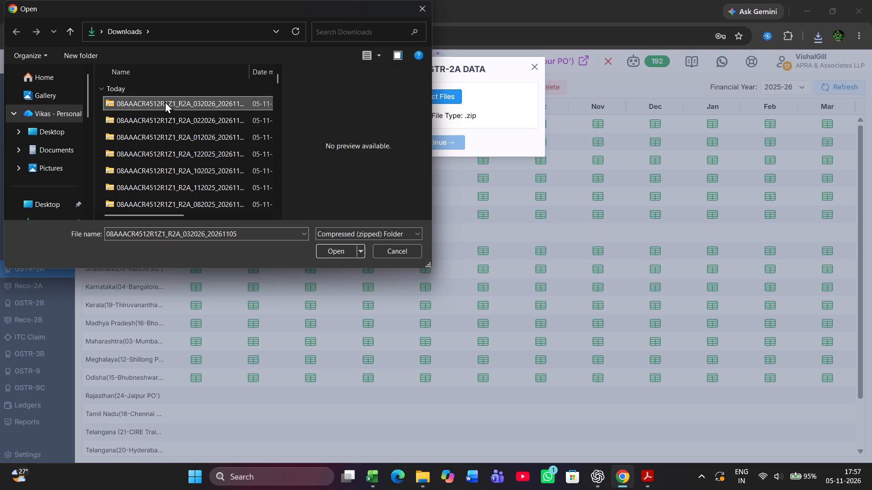
key("shift+Down")
key("shift+Down")
key("shift+Down")
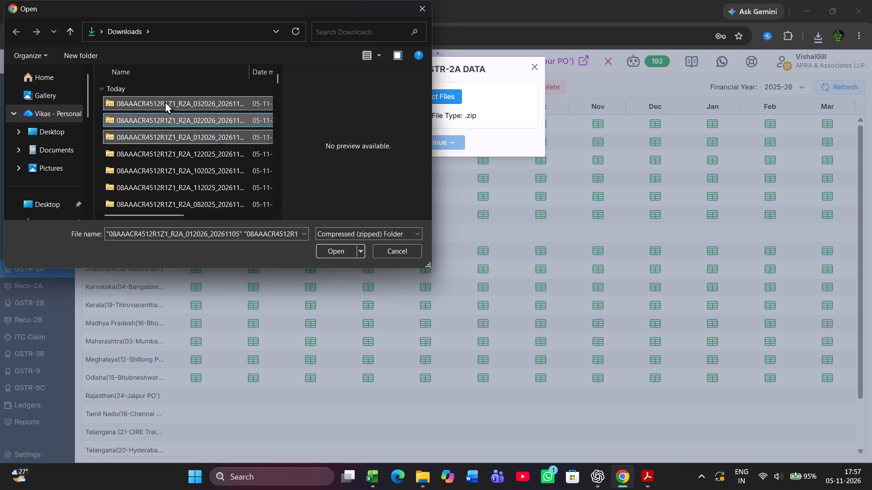
key("shift+Down")
key("shift+Down")
key("shift+Down")
key("shift+Down")
key("shift+Down")
key("shift+Down")
key("shift+Down")
key("shift+Down")
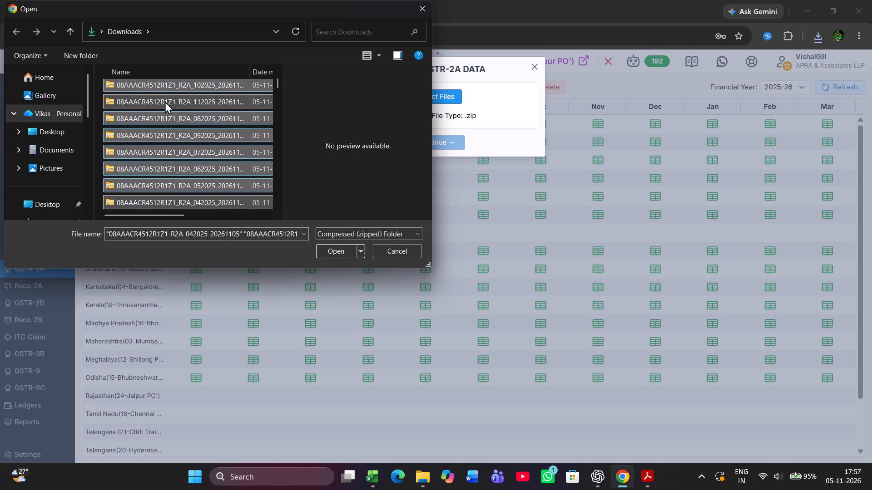
key("shift+Down")
key("shift+Up")
key("Return")
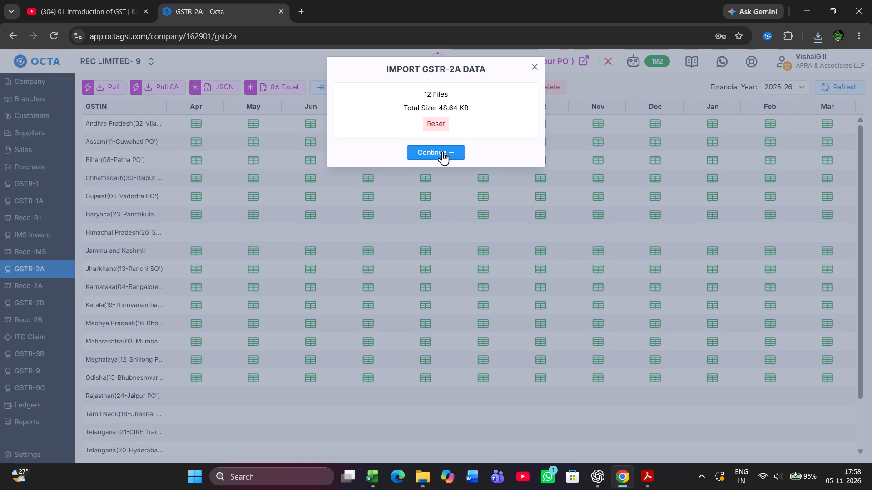
left_click(442, 151)
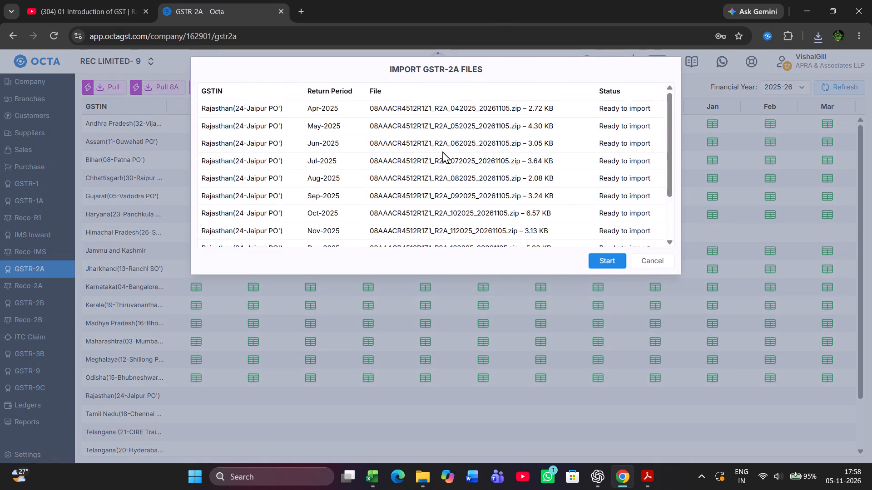
Start importing the listed Rajasthan(24-Jaipur PO') GSTR-2A files and close the import window.
left_click(606, 260)
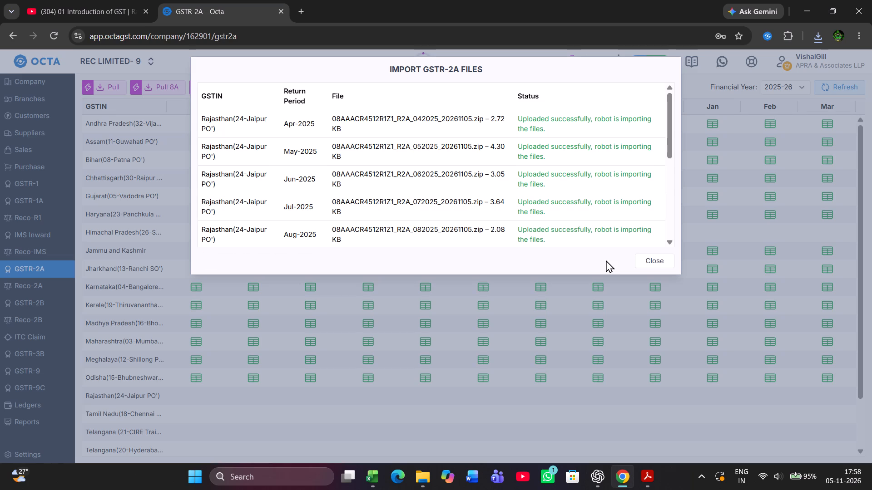
left_click(644, 267)
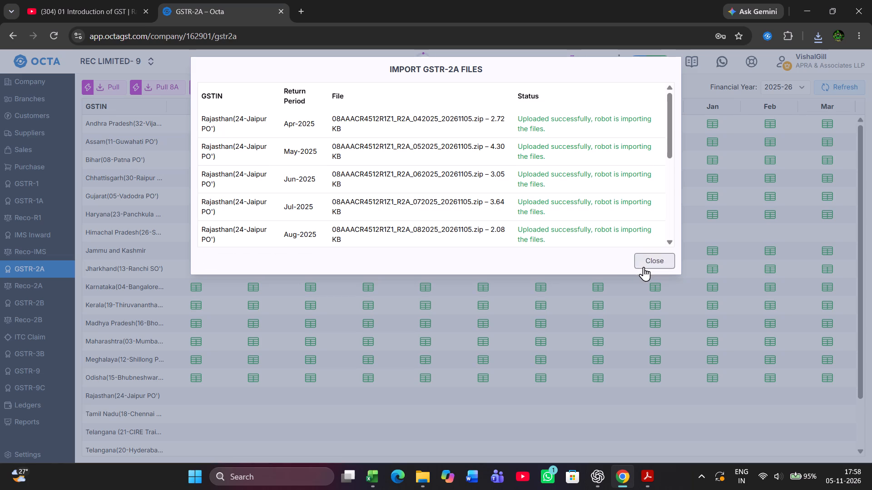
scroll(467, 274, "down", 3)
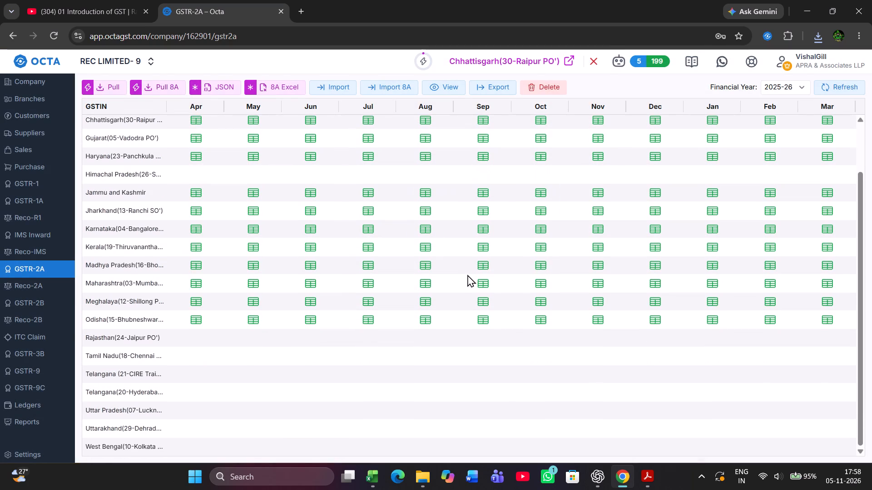
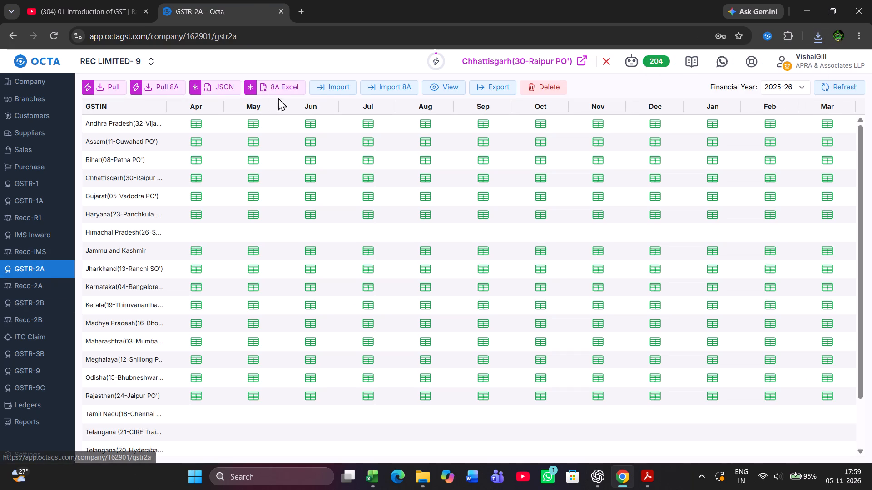
In the GSTR-2A import, load the 12 downloaded Tamil Nadu(18-Chennai PO') zip files for 2025-26 and continue to the import list.
left_click(344, 83)
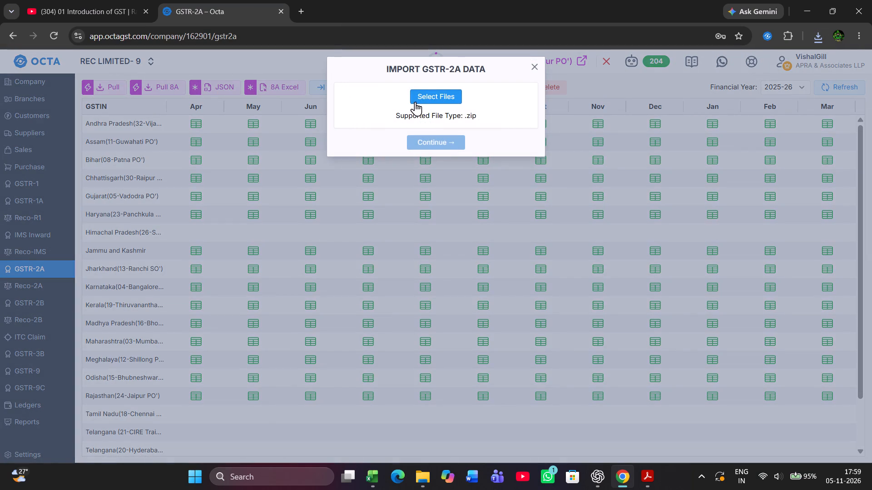
left_click(421, 100)
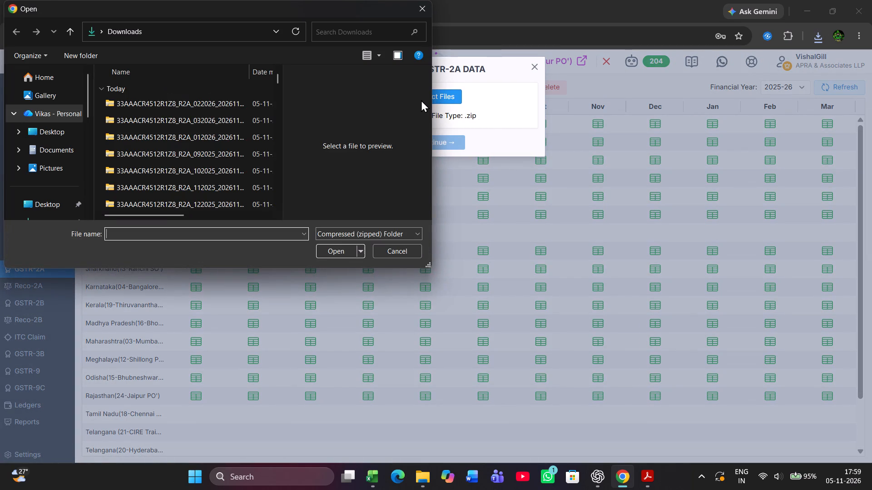
left_click(178, 99)
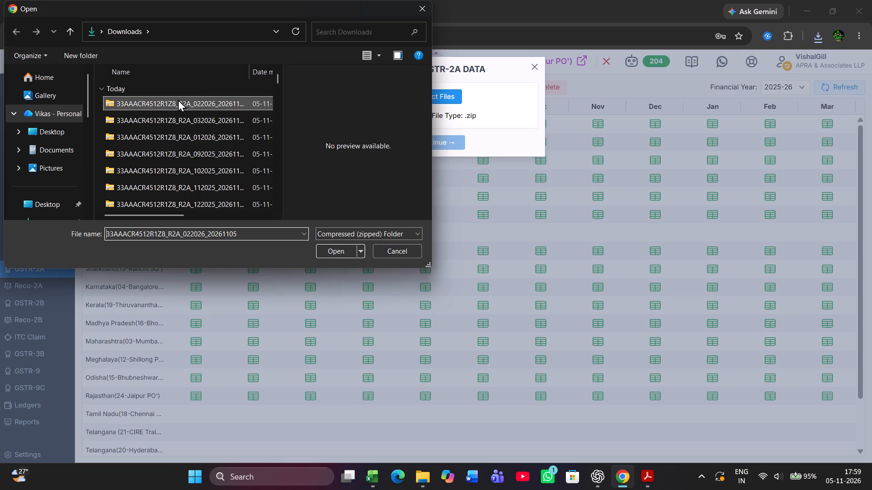
key("shift+Down")
key("shift+Down")
key("shift+Down")
key("shift+Down")
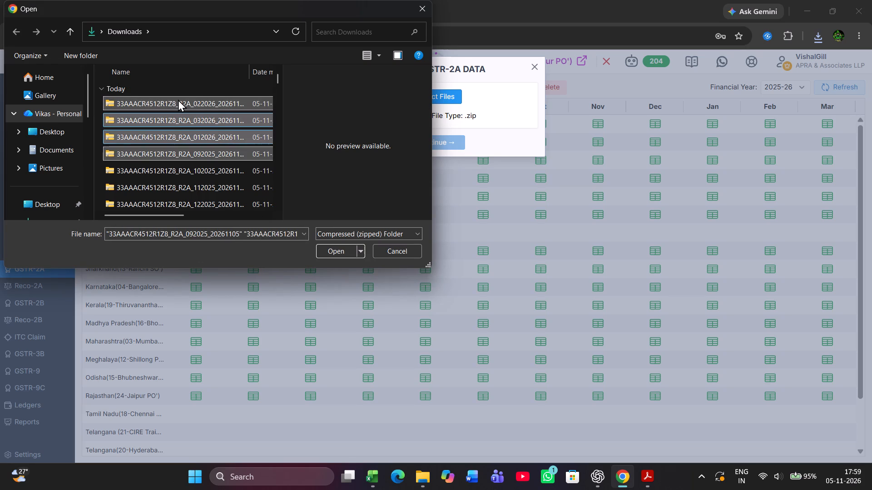
key("shift+Down")
key("shift+Down")
key("shift+Down")
key("shift+Down")
key("shift+Down")
key("shift+Down")
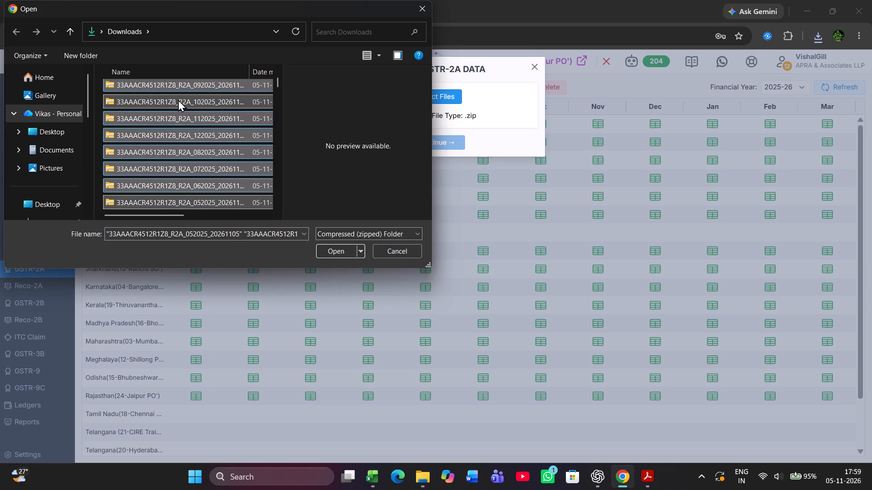
key("shift+Down")
key("shift+Down")
key("shift+Up")
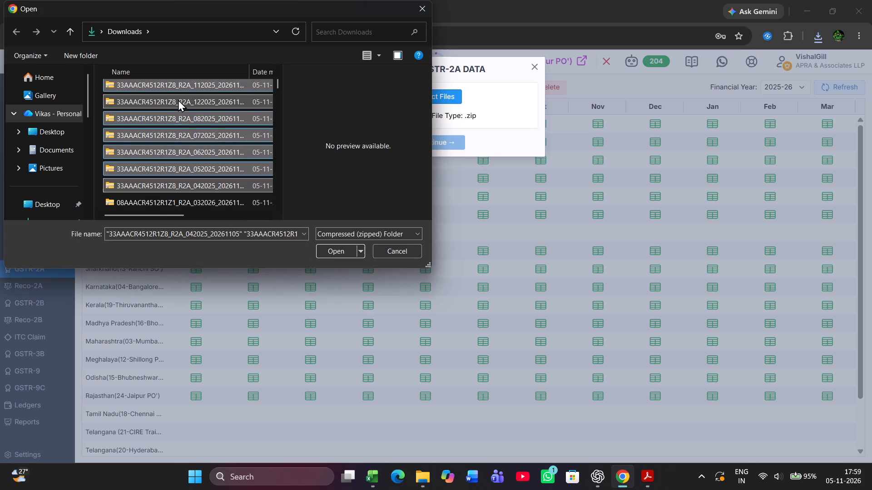
key("Return")
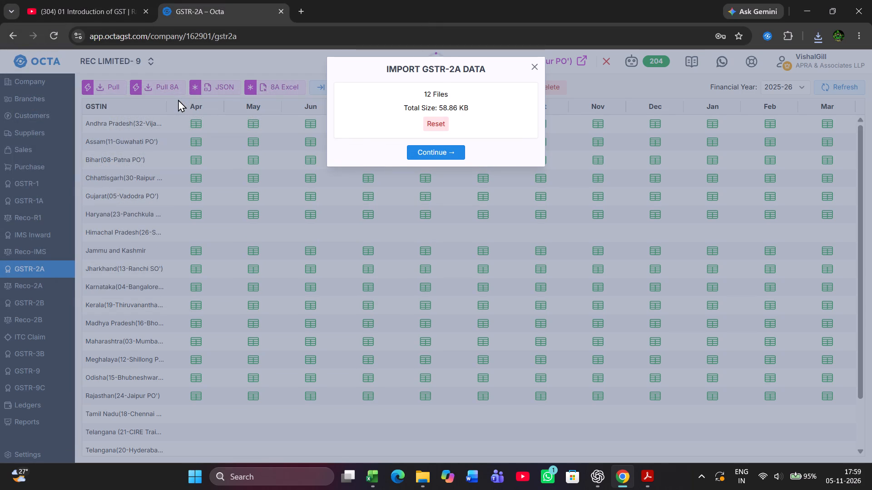
left_click(432, 152)
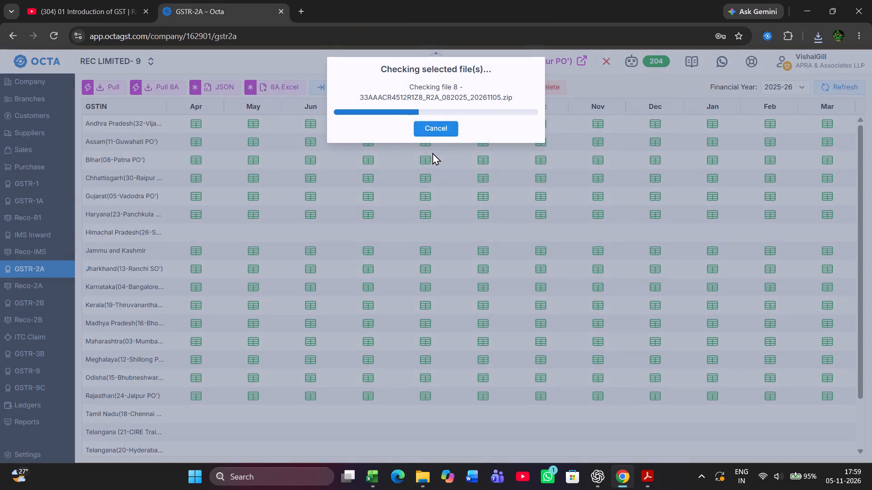
Start importing the listed Tamil Nadu(18-Chennai PO') GSTR-2A files and close the import window.
left_click(608, 257)
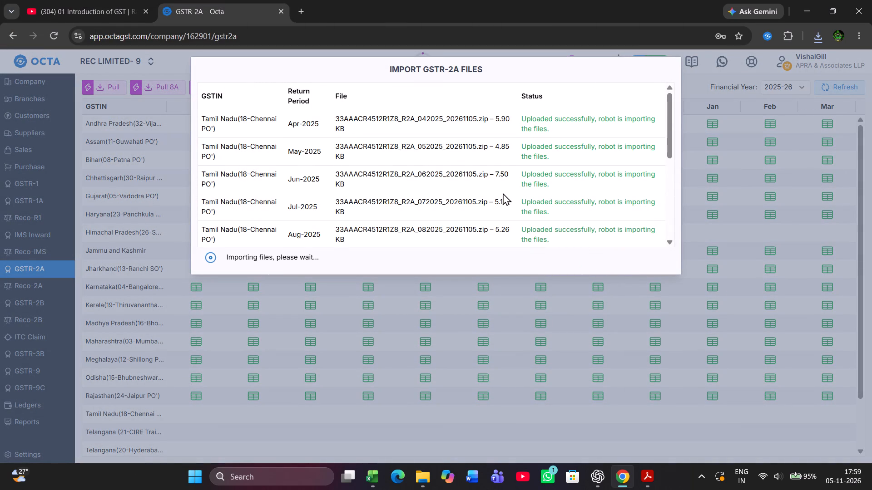
scroll(503, 193, "down", 7)
scroll(503, 193, "up", 7)
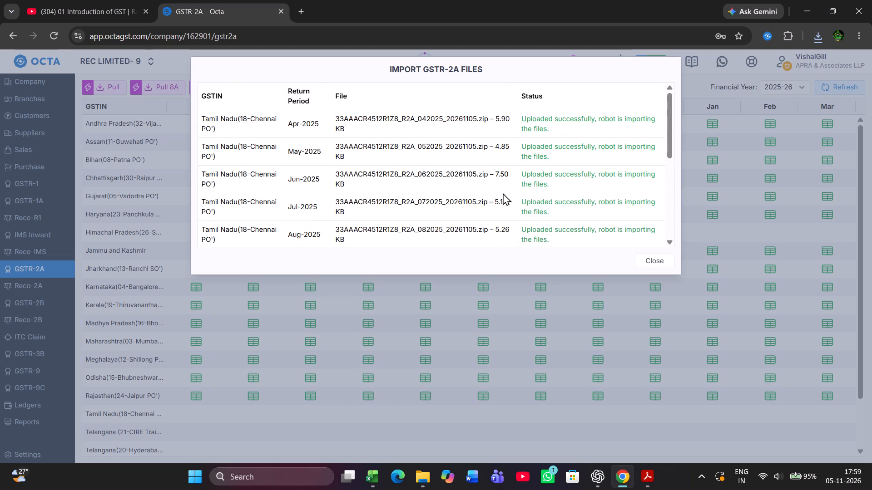
left_click(660, 259)
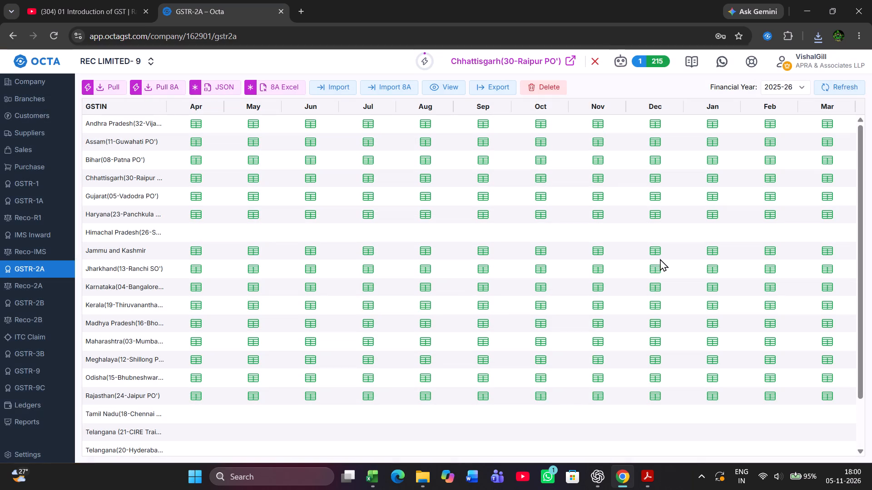
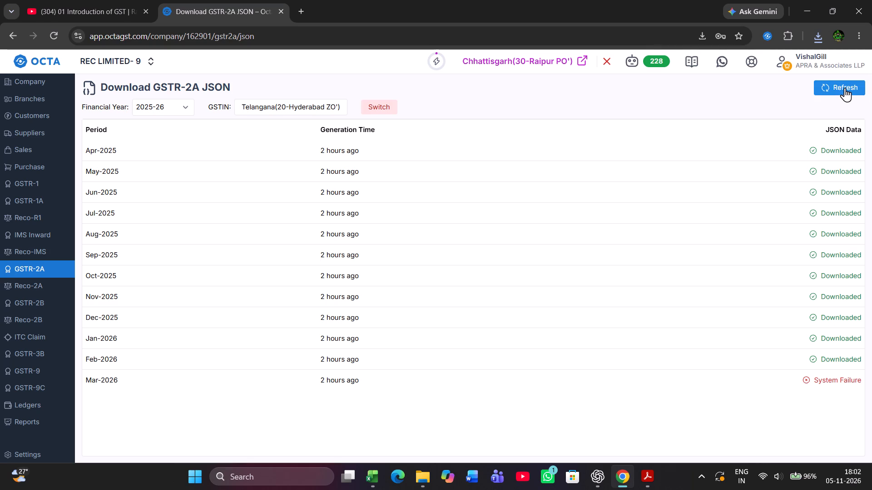
Refresh the 2025-26 GSTR-2A JSON list for Telangana(20-Hyderabad ZO') and download the missing Mar-2026 file.
left_click(845, 88)
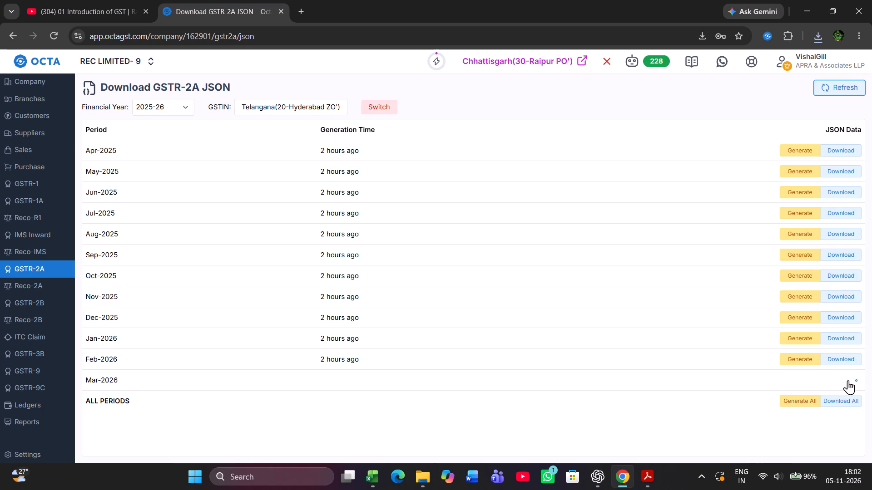
left_click(848, 380)
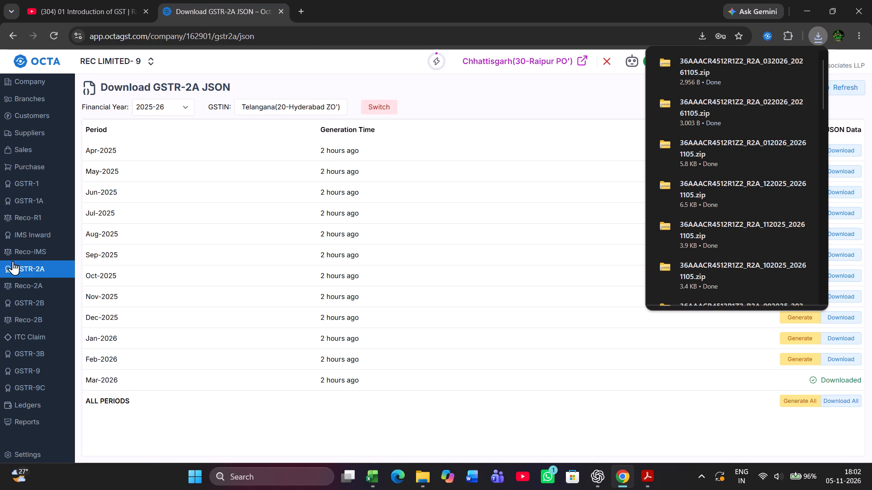
Go to the GSTR-2A overview and open file selection for a new GSTR-2A import.
left_click(37, 263)
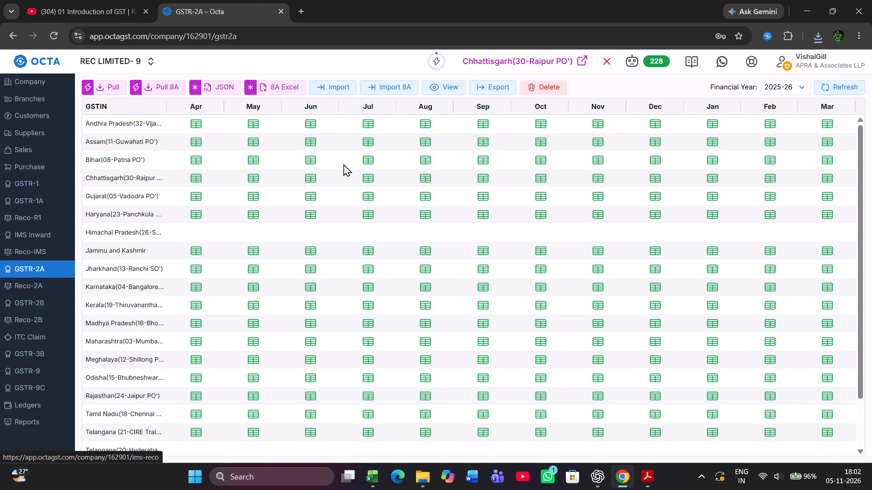
left_click(320, 88)
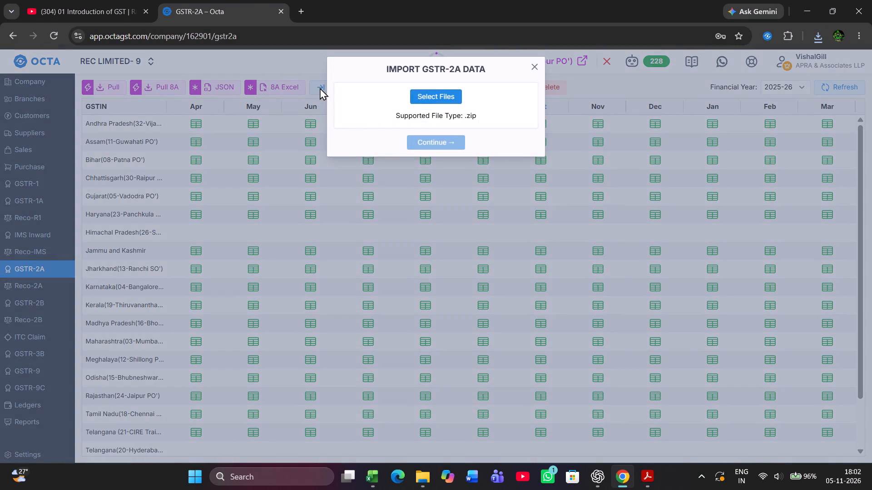
left_click(443, 98)
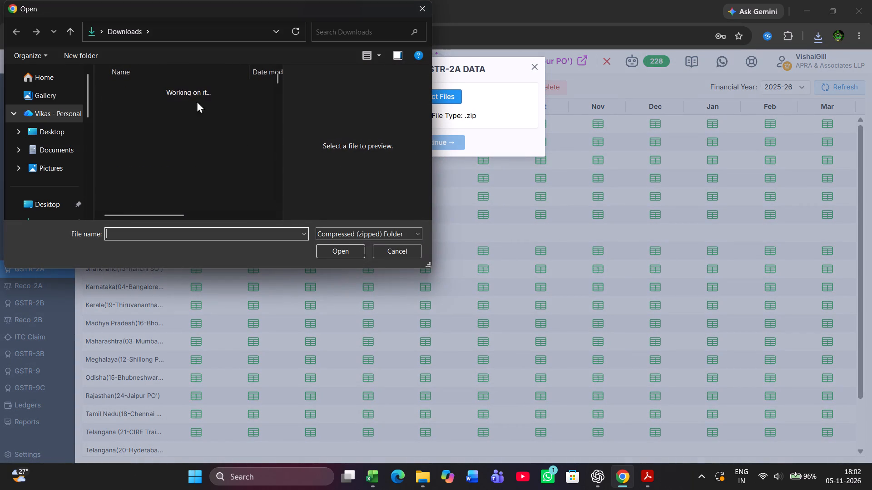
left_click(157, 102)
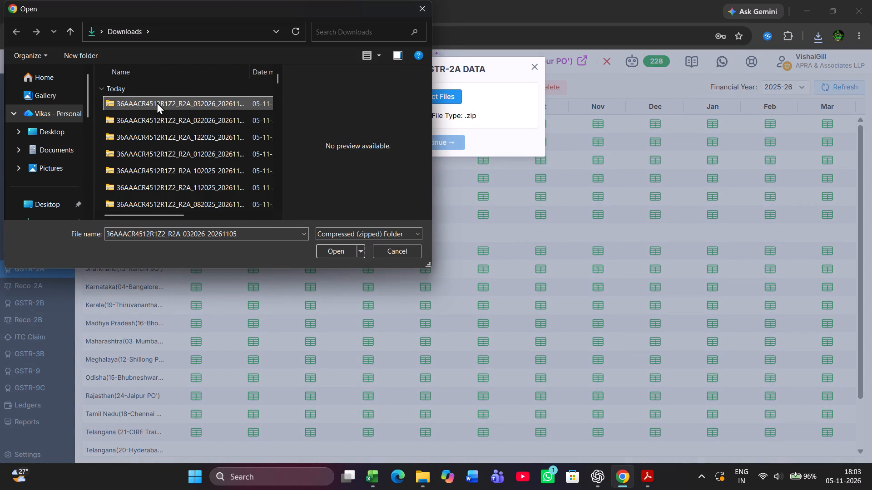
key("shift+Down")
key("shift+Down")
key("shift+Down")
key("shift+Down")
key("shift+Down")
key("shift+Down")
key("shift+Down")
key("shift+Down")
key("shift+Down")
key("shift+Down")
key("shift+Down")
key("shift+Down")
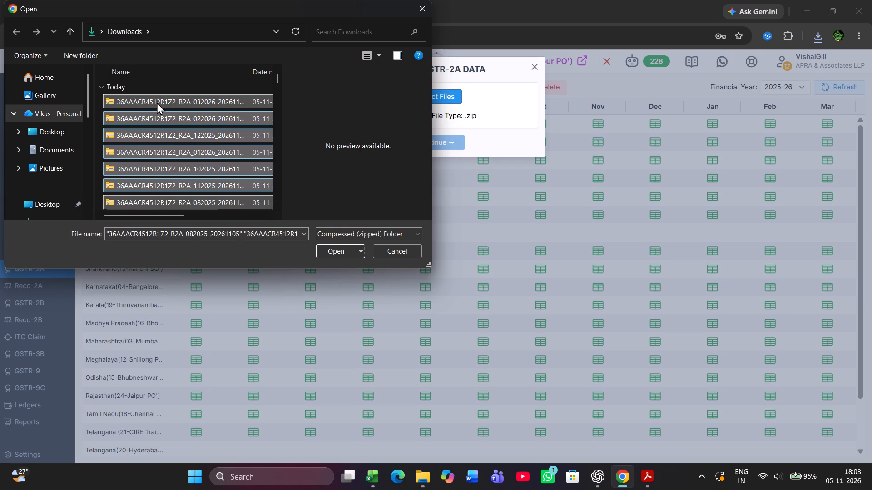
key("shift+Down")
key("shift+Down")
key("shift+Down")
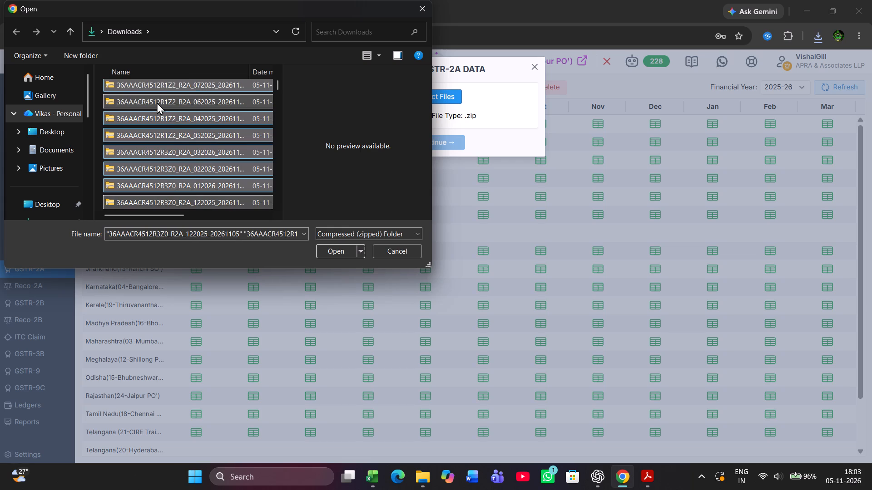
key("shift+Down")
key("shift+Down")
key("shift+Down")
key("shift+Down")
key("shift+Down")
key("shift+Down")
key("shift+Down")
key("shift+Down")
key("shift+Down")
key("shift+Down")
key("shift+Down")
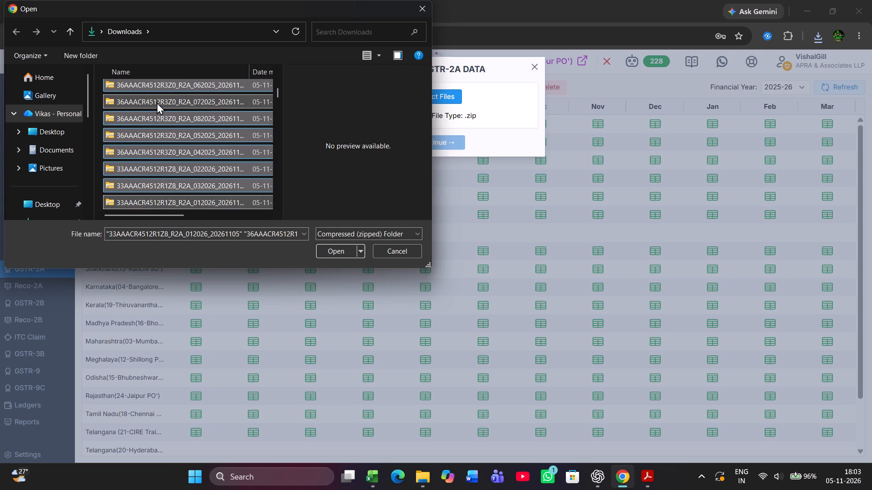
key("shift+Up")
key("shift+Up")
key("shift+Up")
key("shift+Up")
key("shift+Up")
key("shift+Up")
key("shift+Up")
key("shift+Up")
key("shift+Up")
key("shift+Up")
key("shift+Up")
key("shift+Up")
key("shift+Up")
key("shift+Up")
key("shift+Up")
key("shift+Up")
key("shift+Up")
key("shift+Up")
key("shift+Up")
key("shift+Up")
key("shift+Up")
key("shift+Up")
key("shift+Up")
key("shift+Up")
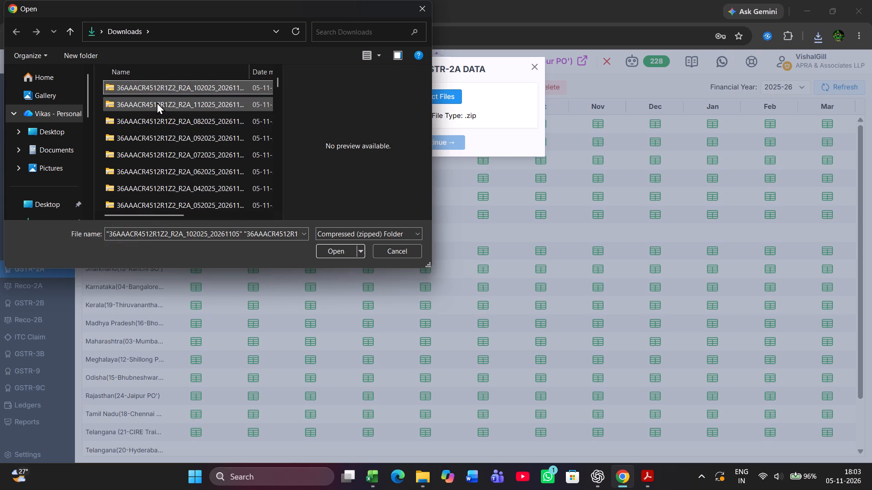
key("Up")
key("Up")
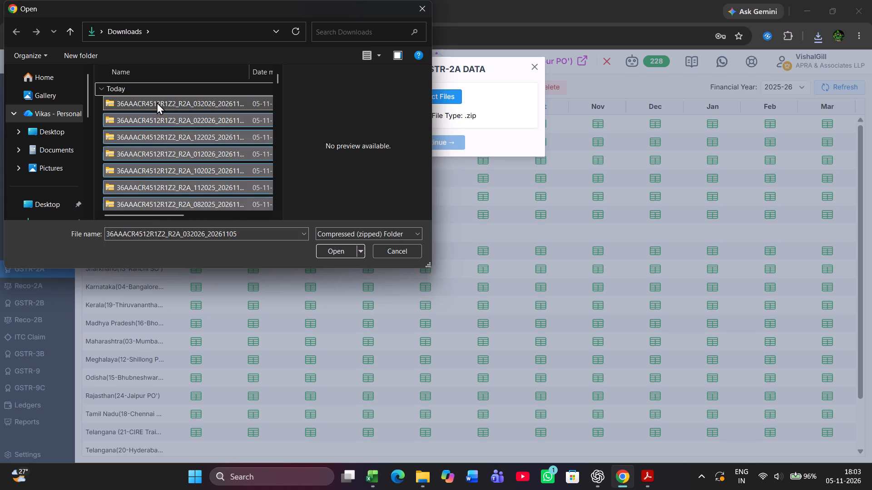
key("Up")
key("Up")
Load the 12 downloaded Telangana(20-Hyderabad ZO') zip files, Apr-2025 to Mar-2026, and continue to the import list.
key("Down")
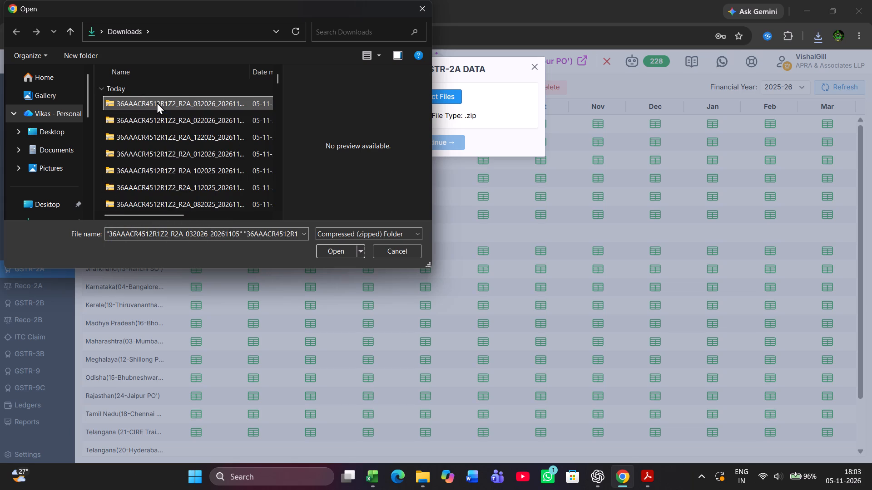
key("shift+Down")
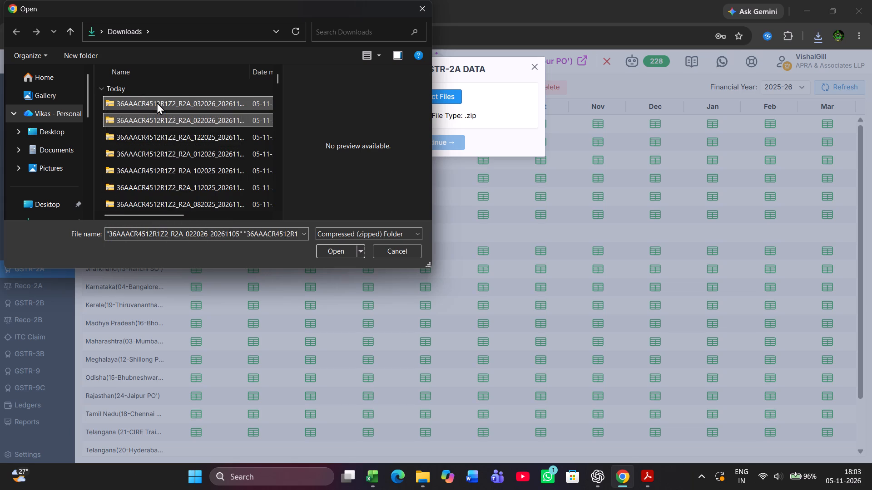
key("shift+Down")
key("shift+Down")
key("shift+Down")
key("shift+Down")
key("shift+Down")
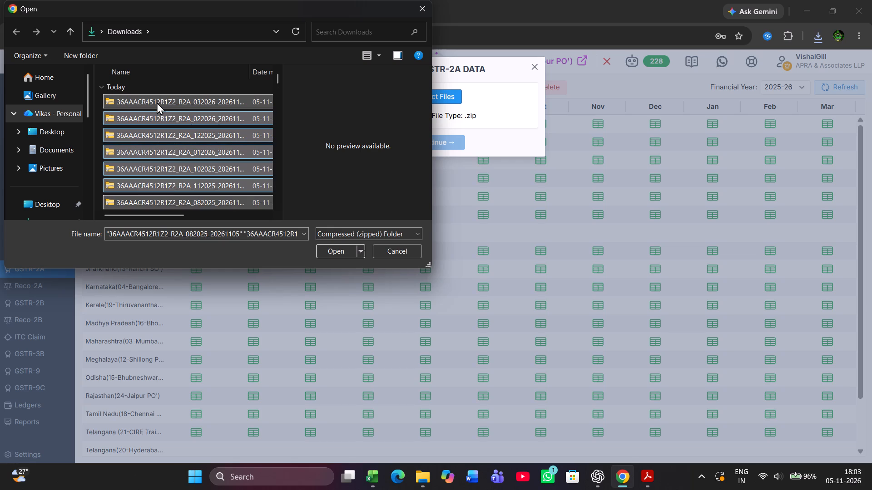
key("shift+Down")
key("shift+Down")
key("shift+Down")
key("shift+Down")
key("shift+Down")
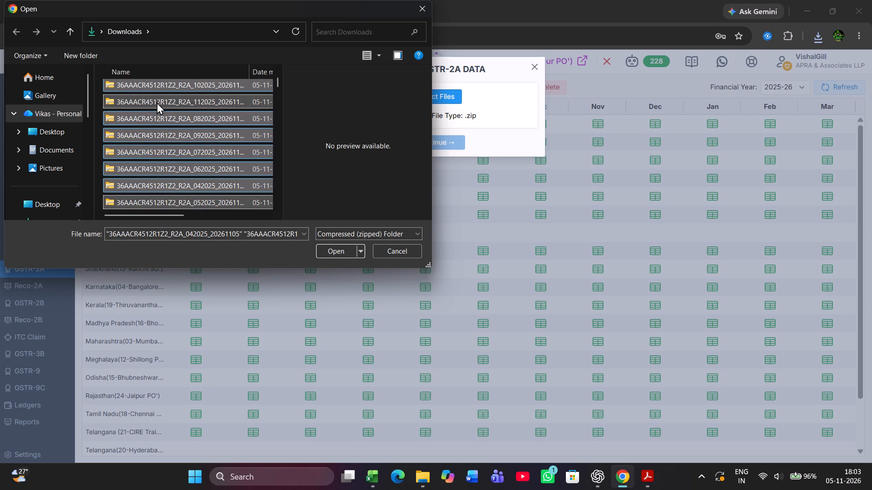
key("Return")
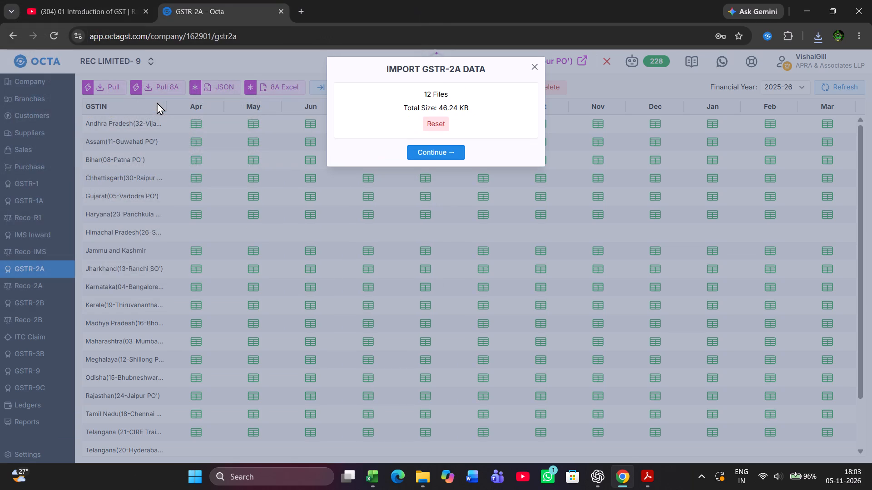
left_click(448, 152)
Check the listed Telangana(20-Hyderabad ZO') GSTR-2A files and start importing them.
scroll(492, 213, "down", 6)
scroll(492, 213, "up", 7)
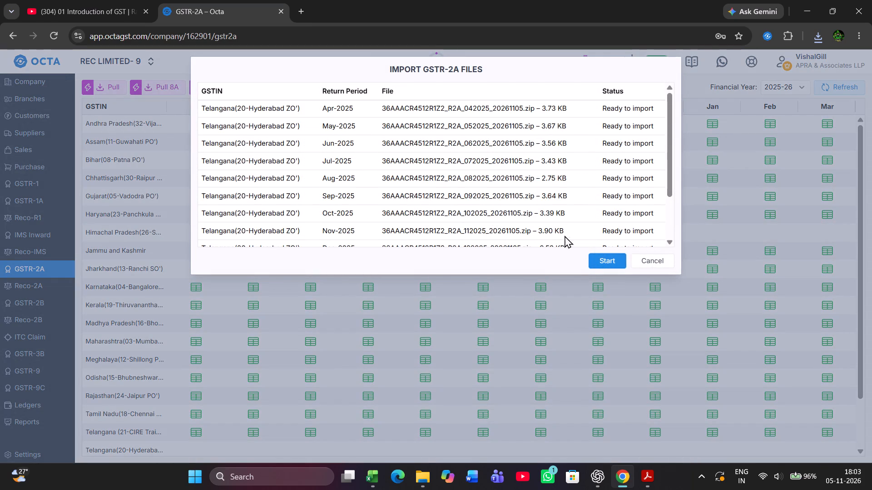
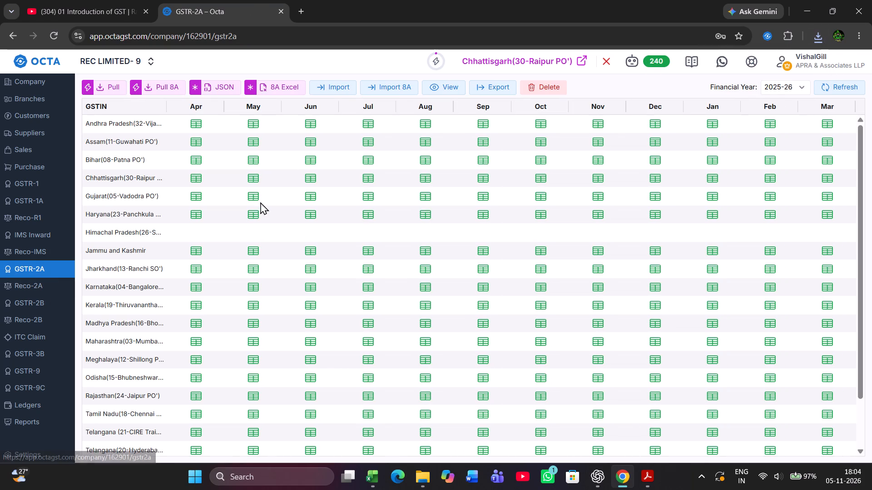
Open a new import of GSTR-2A JSON files downloaded from the government portal.
left_click(320, 87)
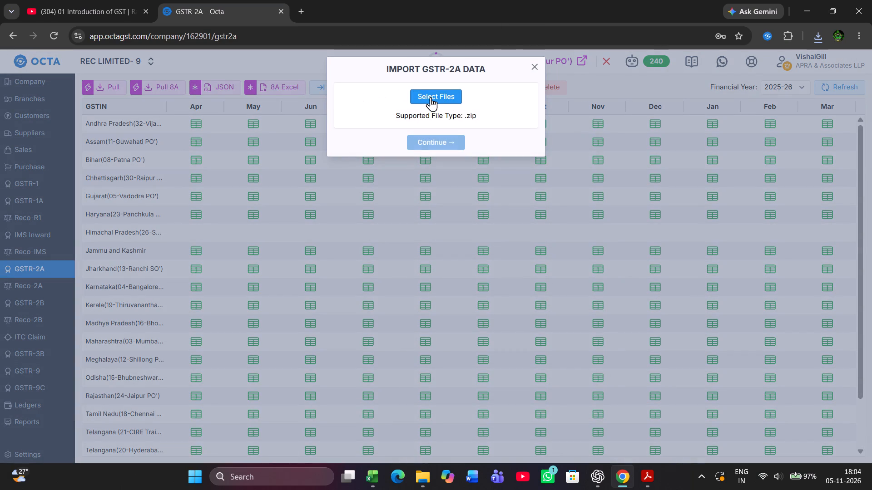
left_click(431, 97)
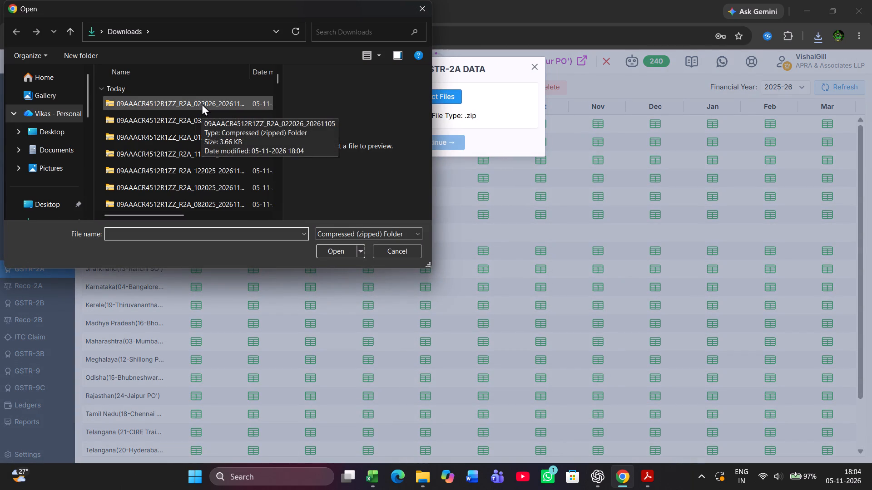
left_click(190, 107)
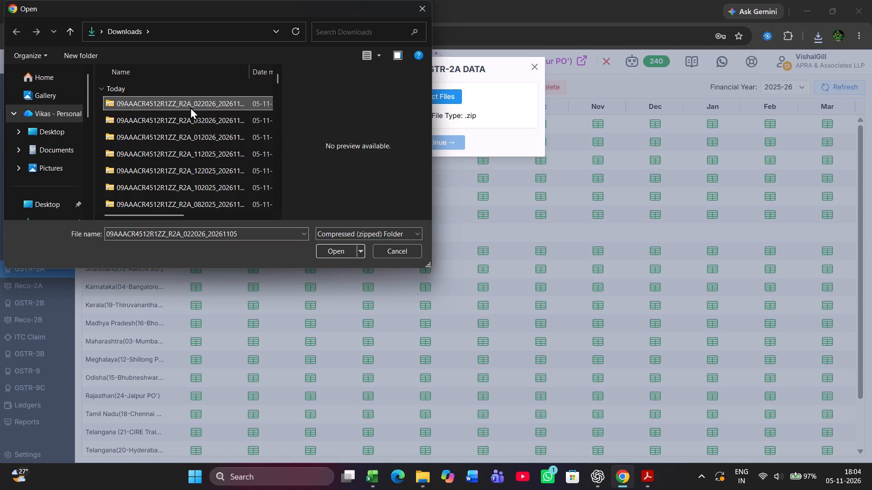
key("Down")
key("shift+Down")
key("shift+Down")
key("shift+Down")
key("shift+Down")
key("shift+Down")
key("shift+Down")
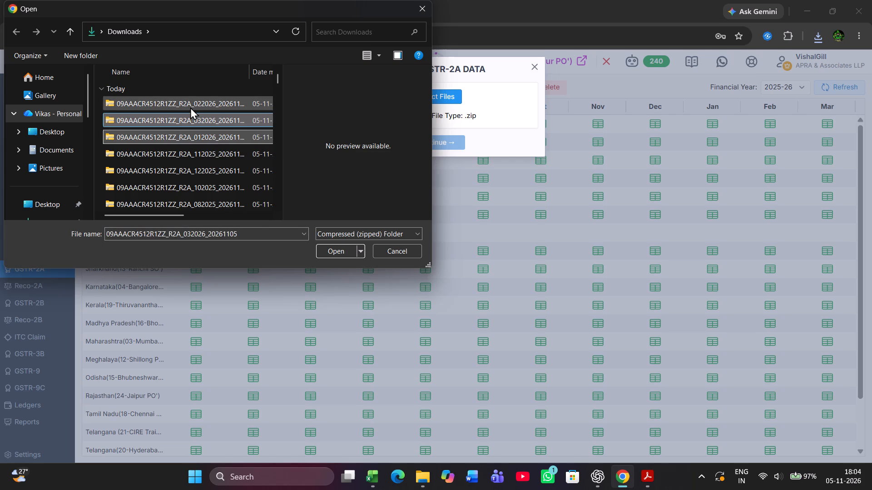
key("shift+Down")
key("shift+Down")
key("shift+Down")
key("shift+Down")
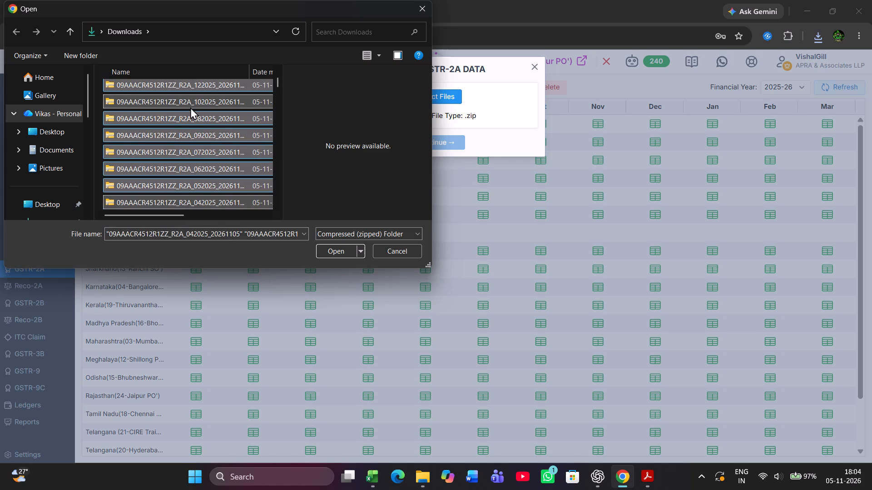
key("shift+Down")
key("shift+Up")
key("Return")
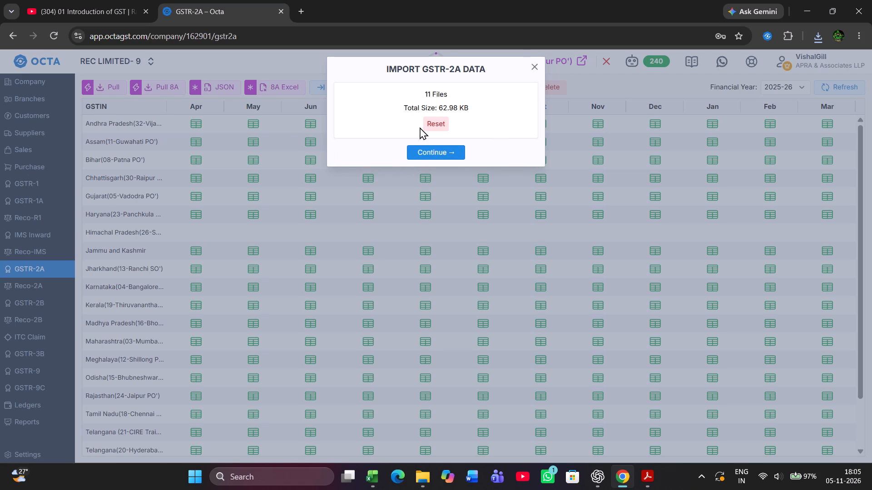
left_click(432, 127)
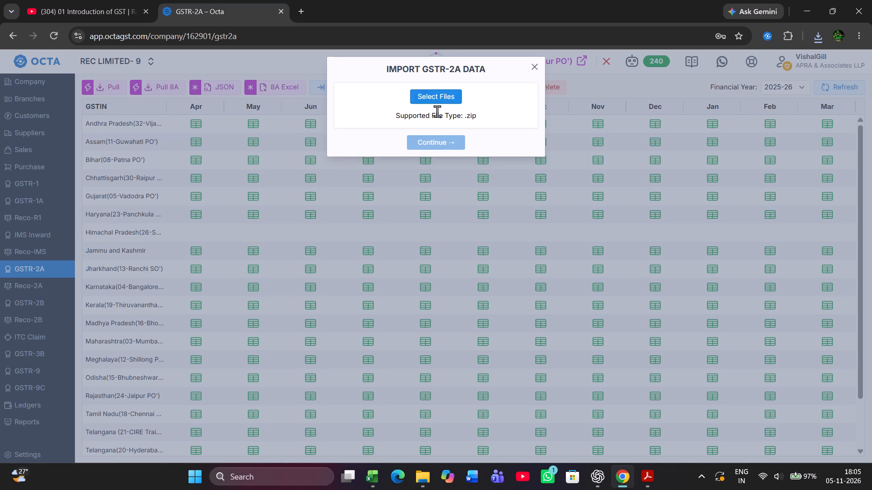
Load the 12 downloaded Uttar Pradesh(07-Lucknow ZO') zip files, Apr-2025 to Mar-2026, and continue to the import list.
left_click(439, 98)
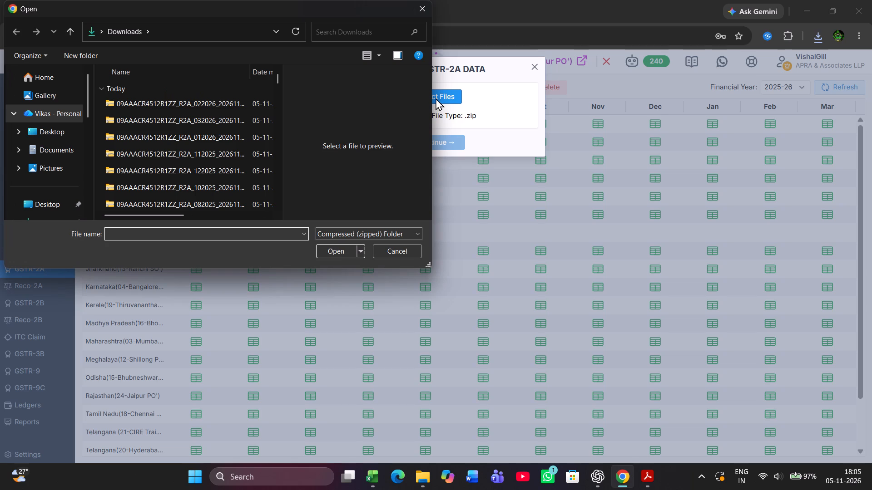
left_click(210, 103)
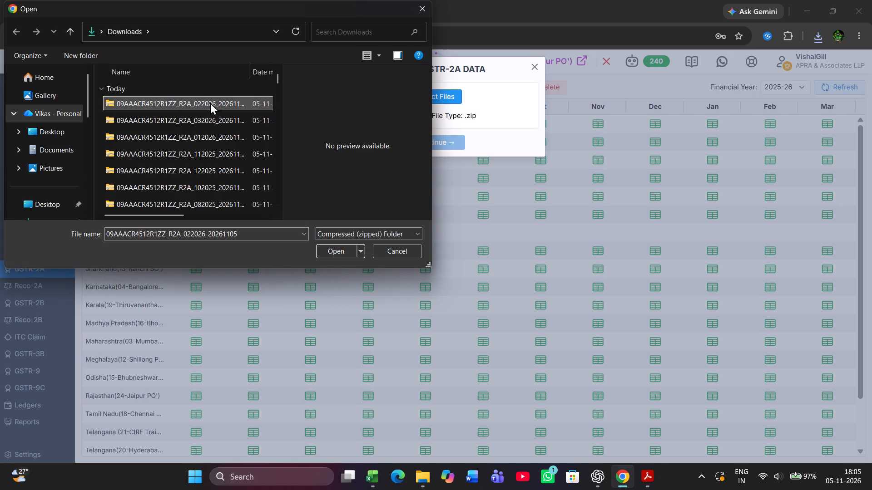
key("shift+Down")
key("shift+Down")
key("shift+Down")
key("shift+Down")
key("shift+Down")
key("shift+Down")
key("shift+Down")
key("shift+Down")
key("shift+Down")
key("shift+Down")
key("shift+Down")
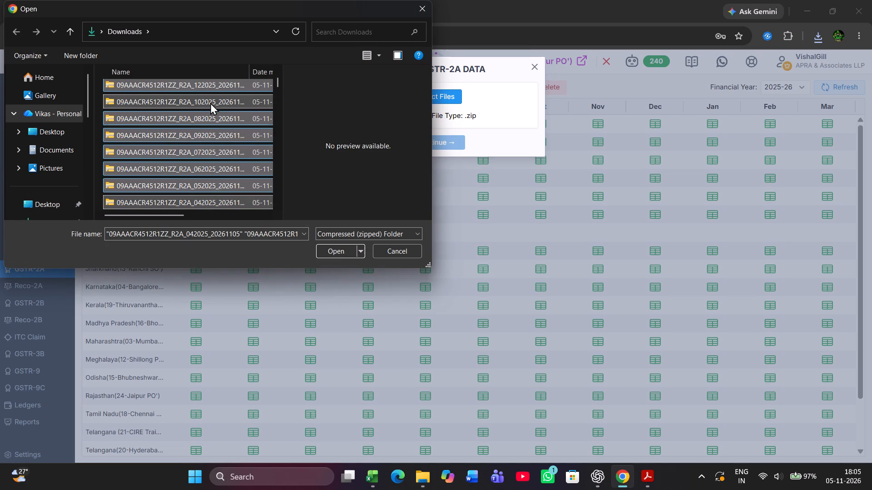
key("shift+Down")
key("shift+Up")
key("Return")
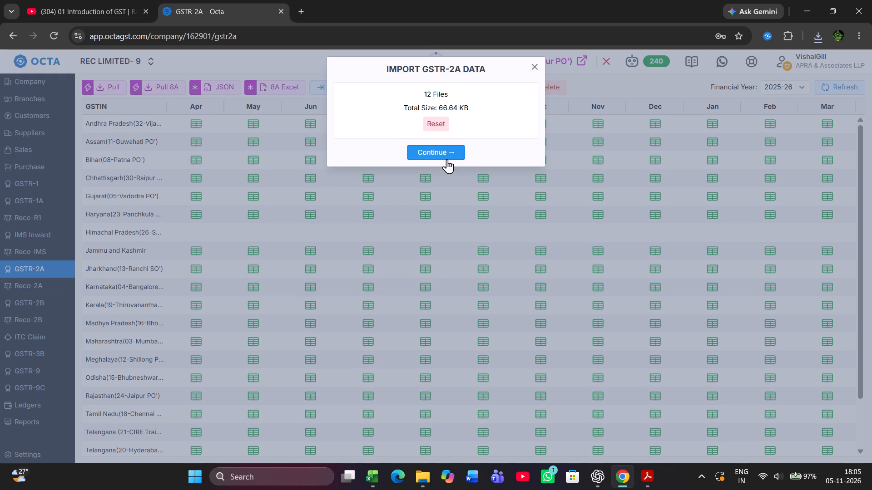
left_click(447, 159)
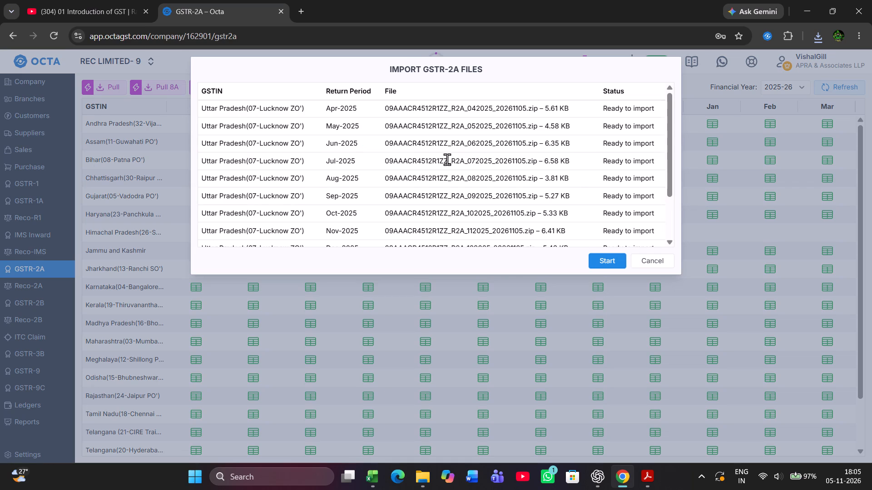
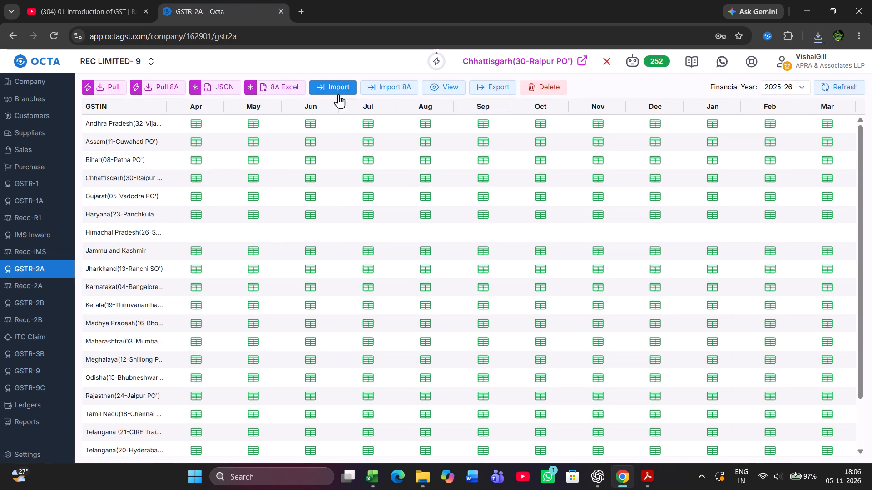
Load the 12 downloaded Uttarakhand(29-Dehradun PO') GSTR-2A zip files, Apr-2025 to Mar-2026, into a new import and continue to the import list.
left_click(334, 88)
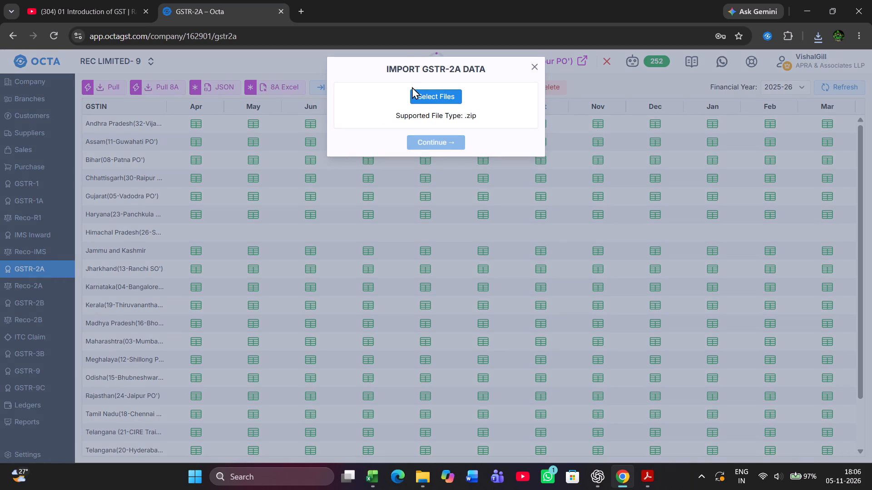
left_click(438, 97)
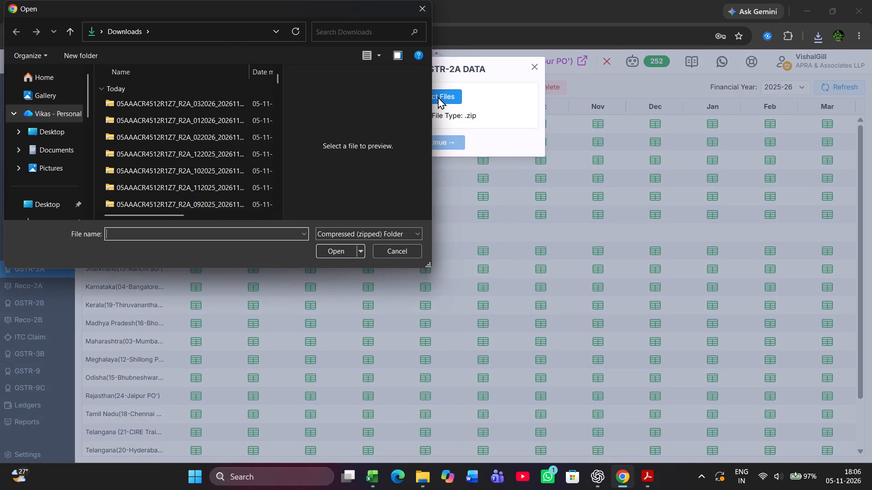
left_click(171, 102)
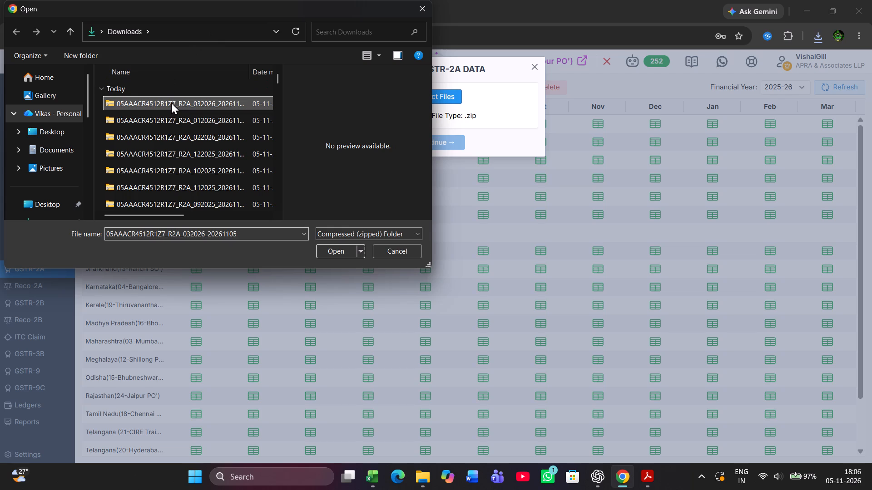
key("shift+Down")
key("shift+Down")
key("shift+Down")
key("shift+Down")
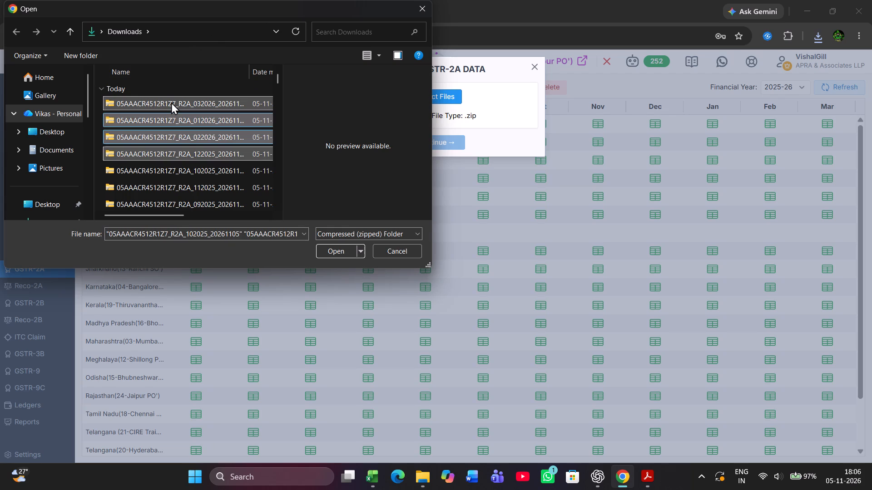
key("shift+Down")
key("shift+Down")
key("shift+Down")
key("shift+Down")
key("shift+Down")
key("shift+Down")
key("shift+Down")
key("shift+Down")
key("shift+Down")
key("shift+Down")
key("shift+Down")
key("shift+Down")
key("shift+Up")
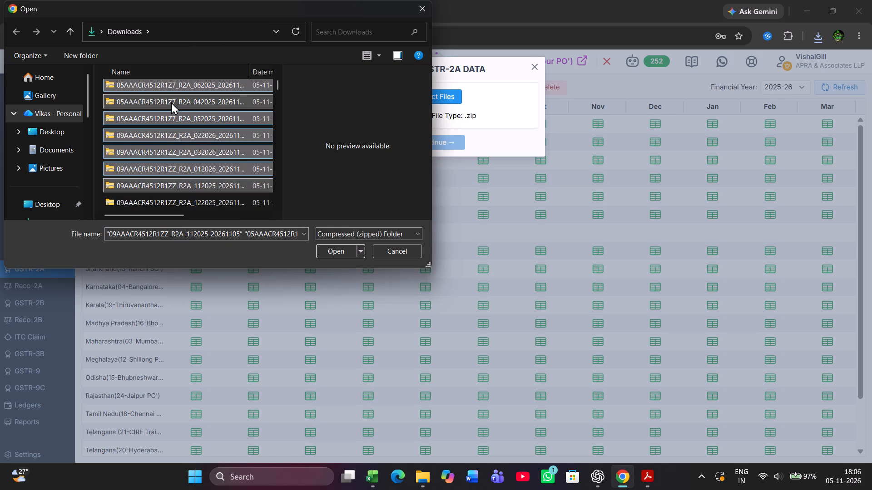
key("shift+Up")
key("shift+Up")
key("shift+Up")
key("shift+Up")
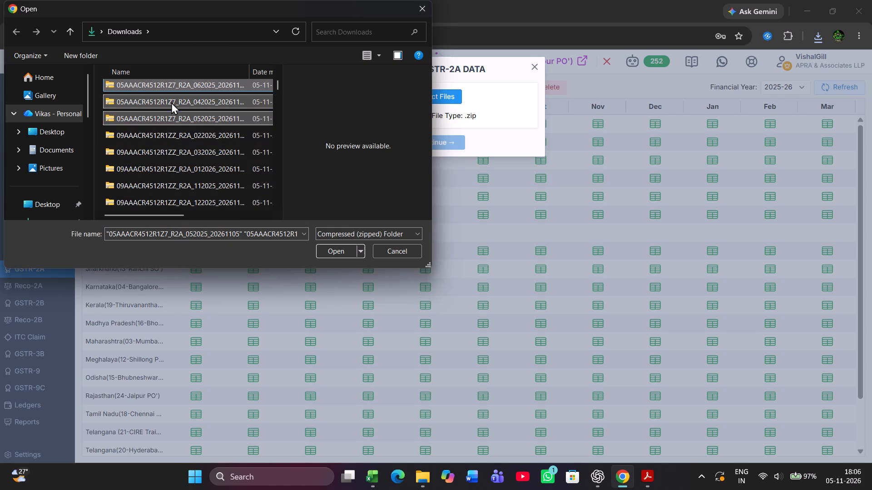
key("Return")
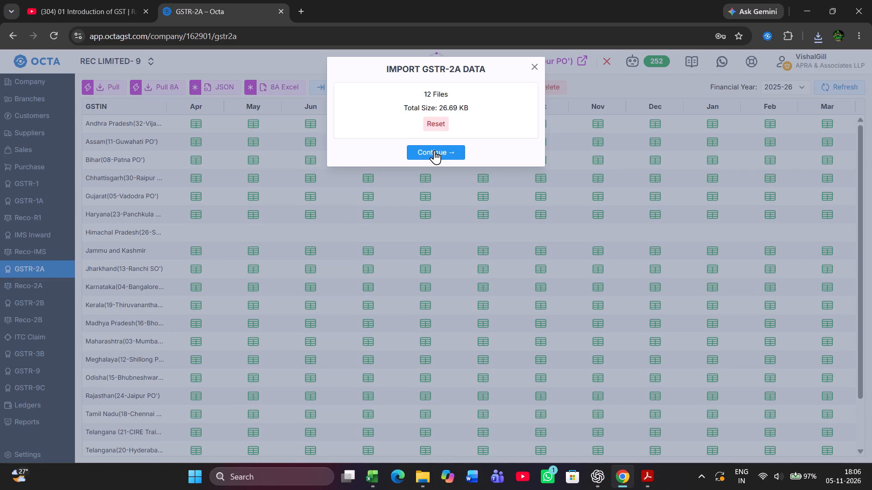
left_click(434, 150)
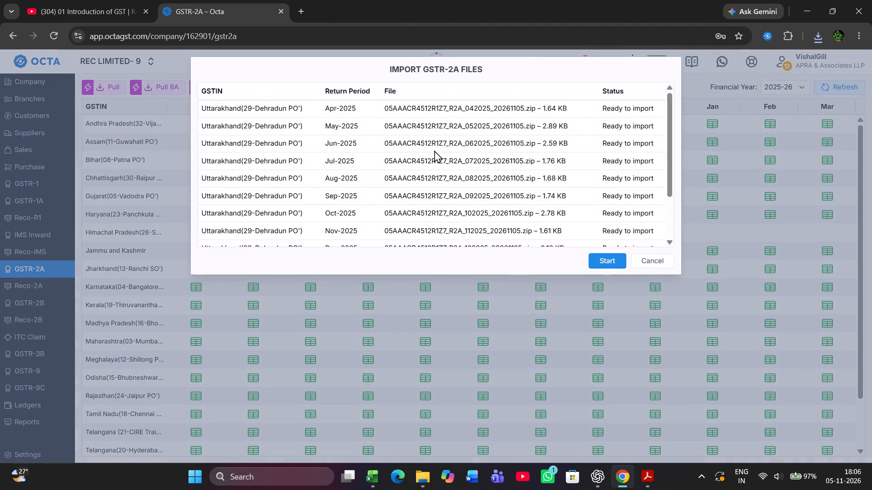
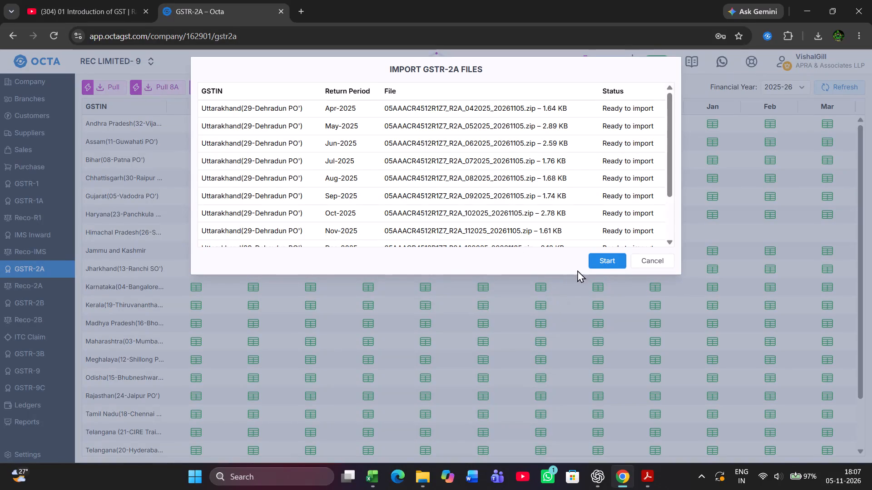
Start the import of the listed Uttarakhand(29-Dehradun PO') GSTR-2A files and close the import window once they are uploaded.
left_click(606, 265)
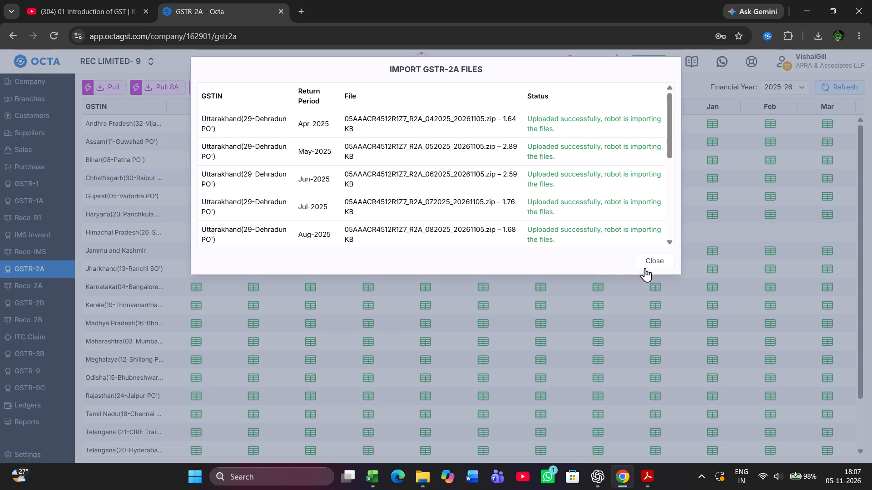
left_click(659, 261)
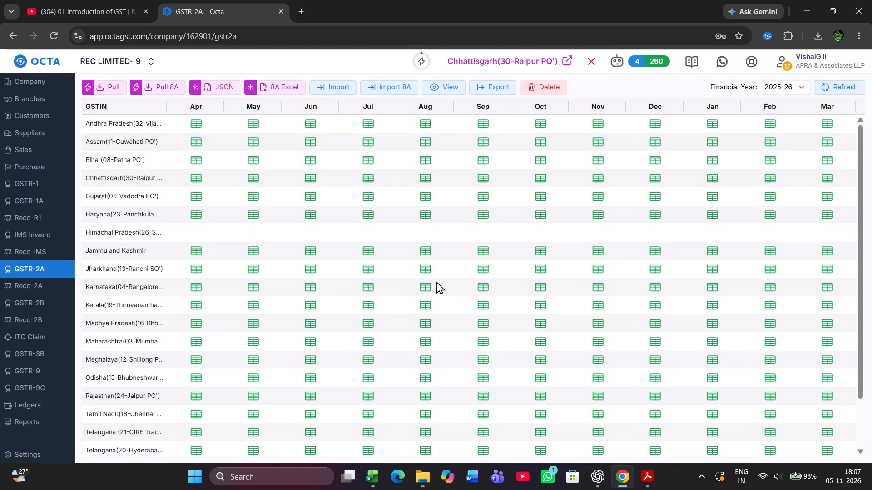
Open the GSTR-2A JSON download page and switch the government portal login to the West Bengal(10-Kolkata ZO') GSTIN.
scroll(436, 281, "down", 5)
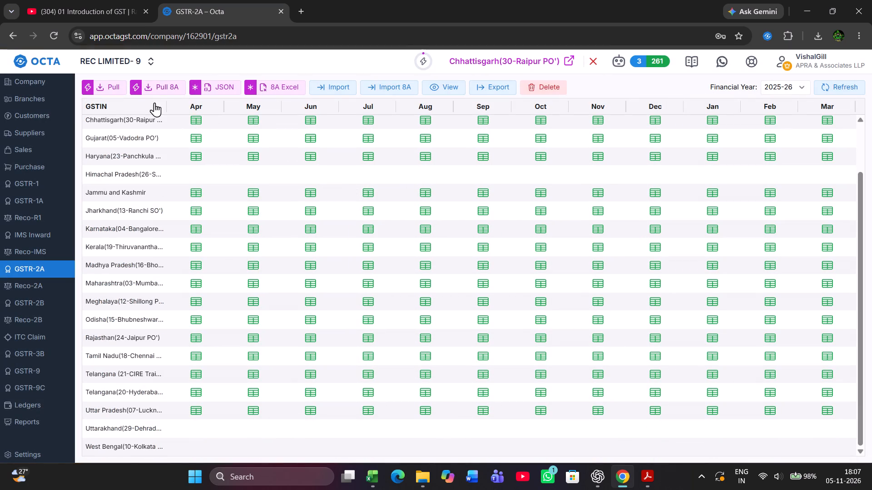
left_click(231, 83)
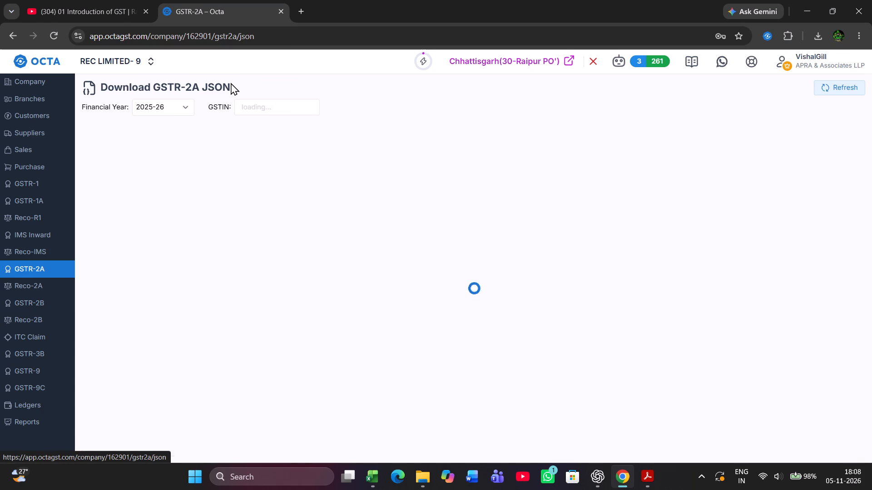
left_click(390, 110)
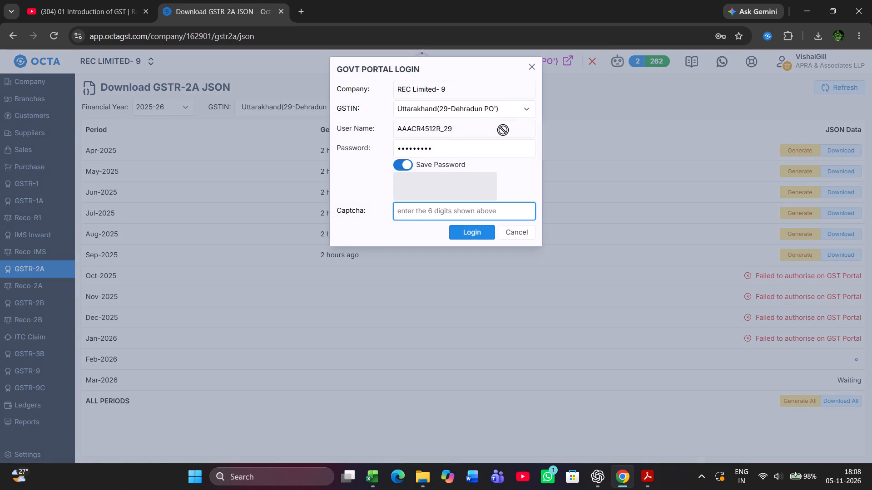
left_click(520, 111)
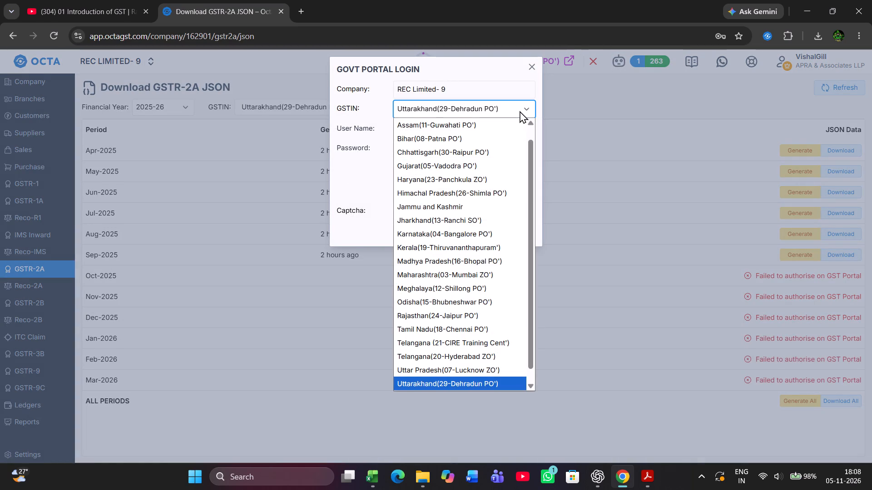
key("Down")
key("Down")
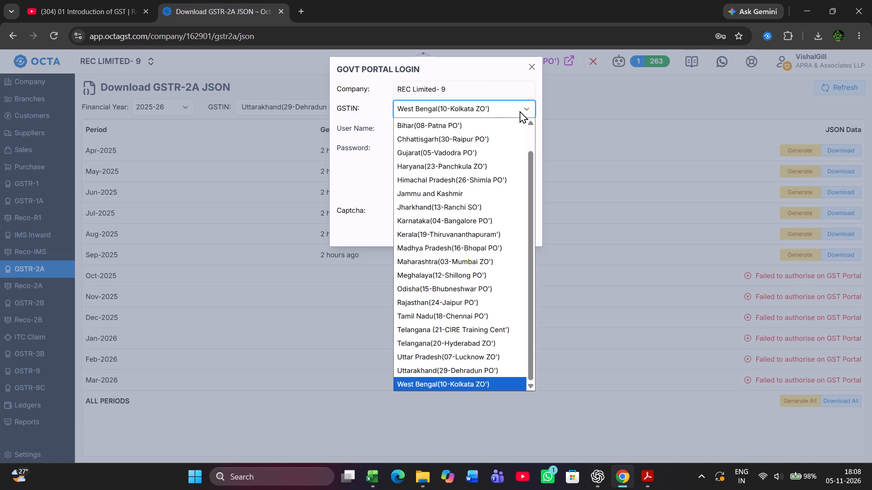
key("Return")
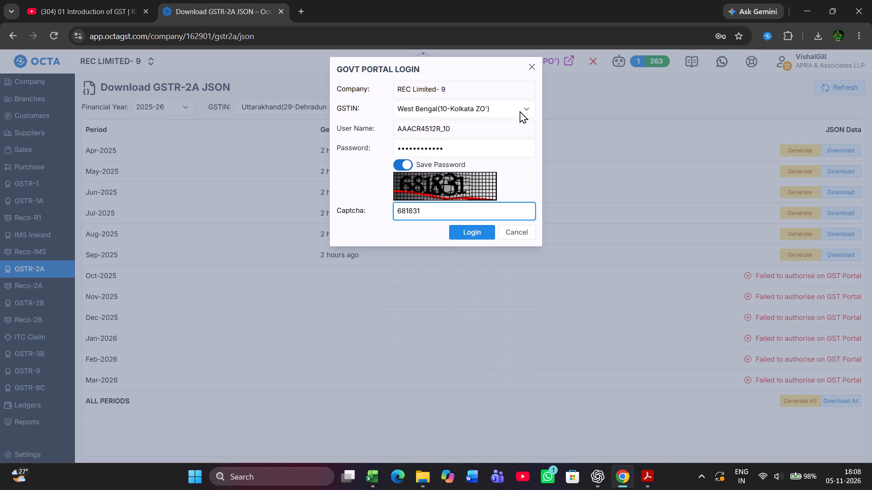
key("Return")
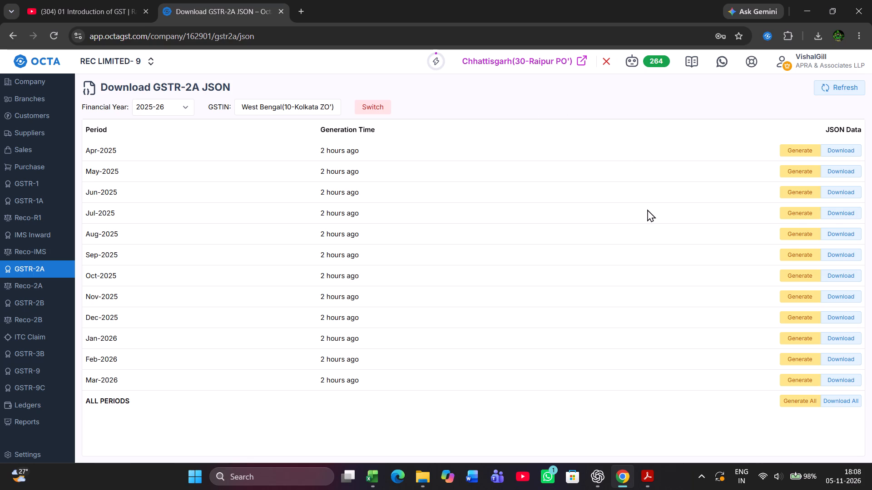
Download the 2025-26 GSTR-2A JSON files of West Bengal(10-Kolkata ZO') for all periods.
left_click(841, 401)
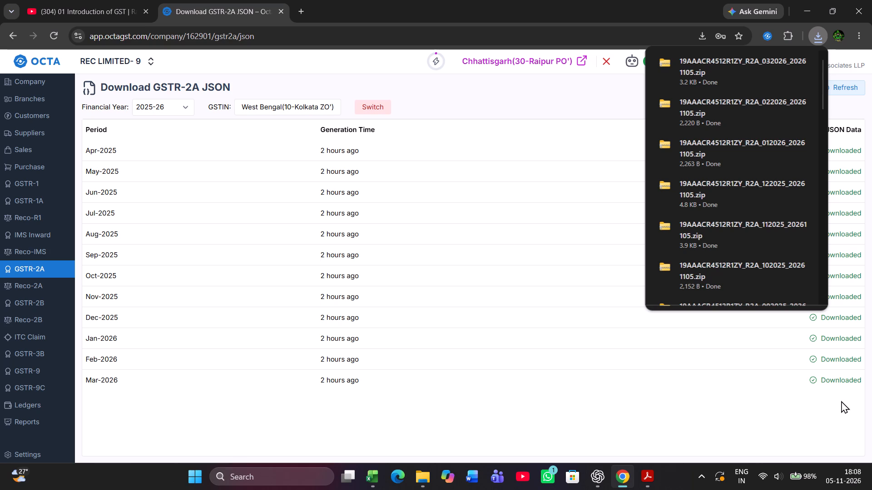
Load the 12 downloaded West Bengal(10-Kolkata ZO') GSTR-2A zip files, Apr-2025 to Mar-2026, into a new import and continue to the import list.
left_click(53, 268)
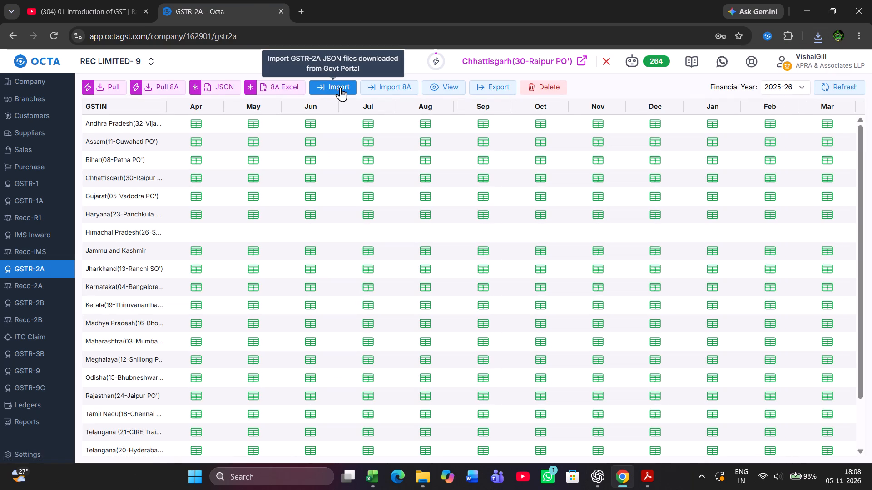
left_click(340, 87)
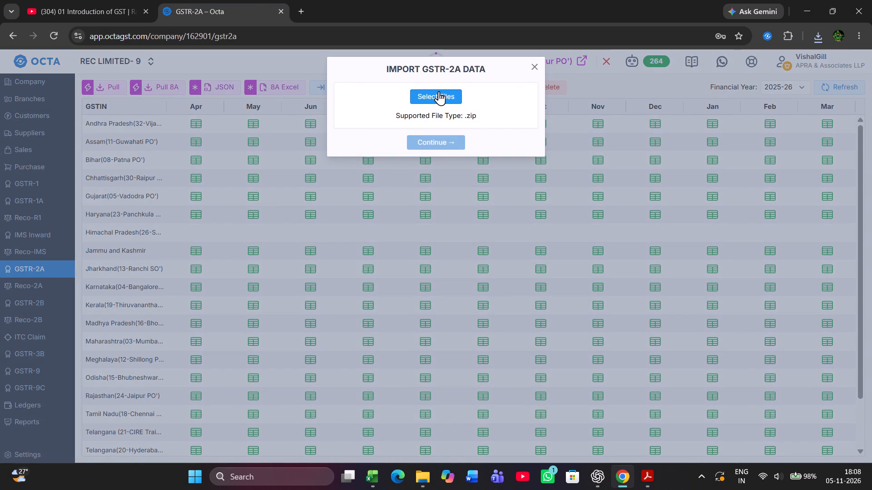
left_click(439, 91)
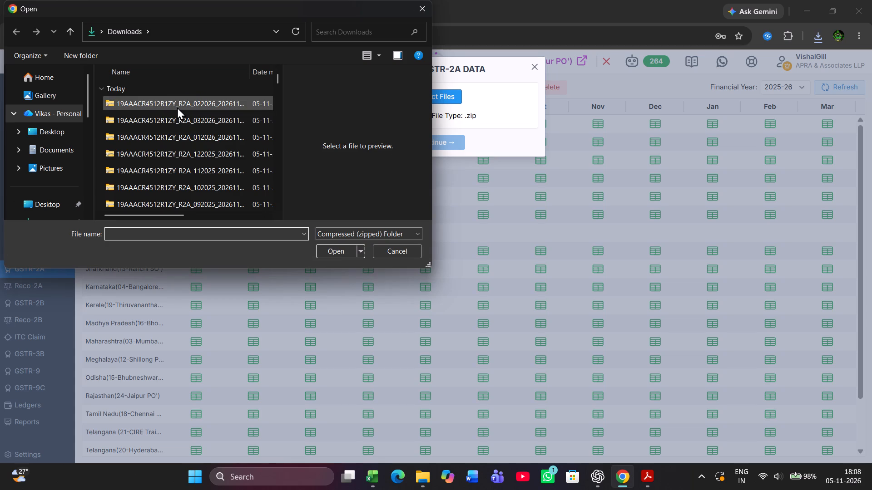
left_click(177, 107)
key("shift+Down")
key("shift+Down")
key("shift+Down")
key("shift+Down")
key("shift+Down")
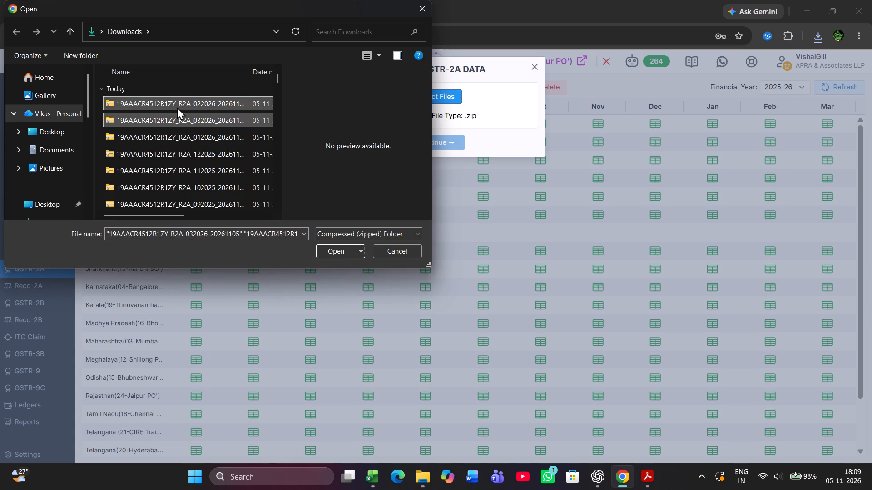
key("shift+Down")
key("shift+Down")
key("shift+Down")
key("shift+Down")
key("shift+Down")
key("shift+Down")
key("shift+Down")
key("shift+Down")
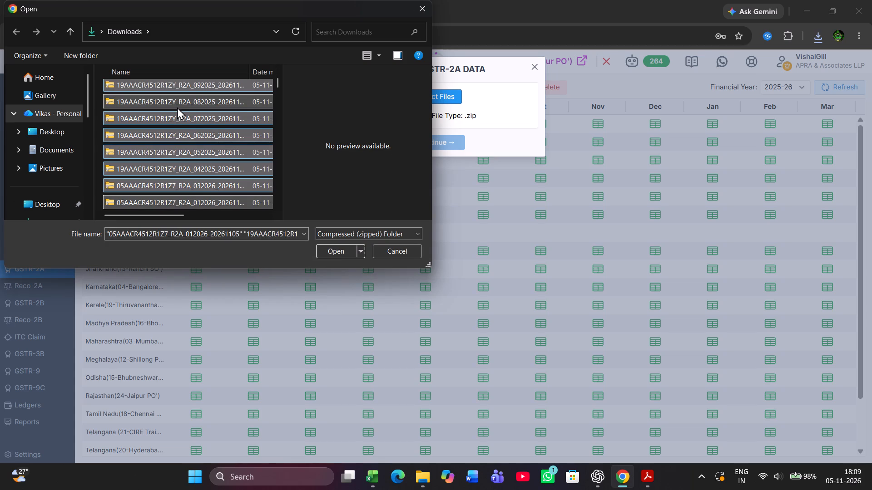
key("shift+Up")
key("shift+Up")
key("Return")
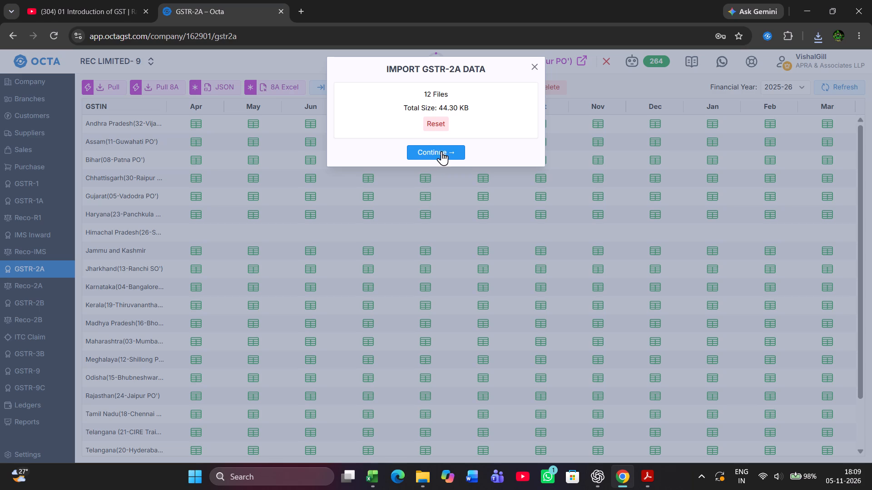
left_click(441, 151)
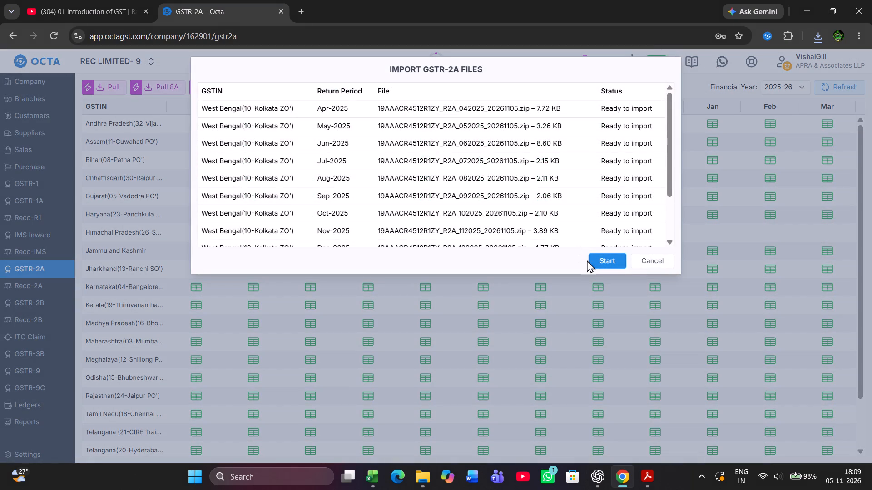
Start the import of the listed West Bengal(10-Kolkata ZO') GSTR-2A files and close the import window once they are uploaded.
left_click(611, 261)
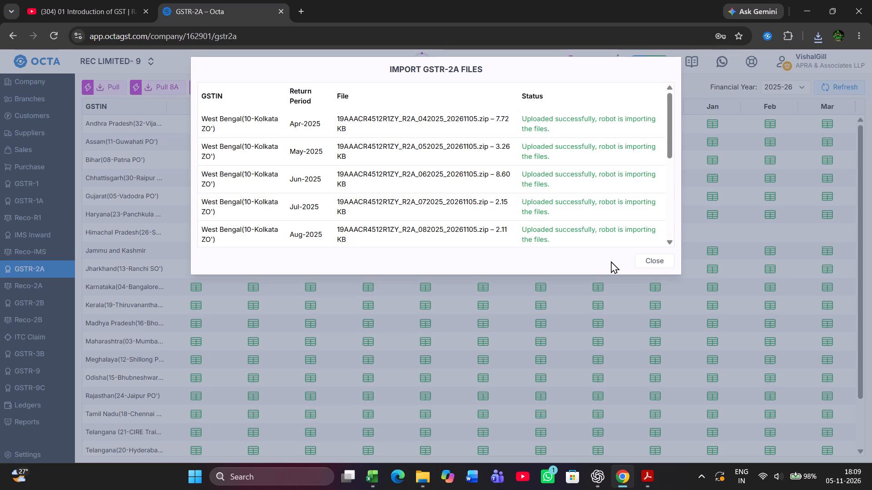
left_click(648, 261)
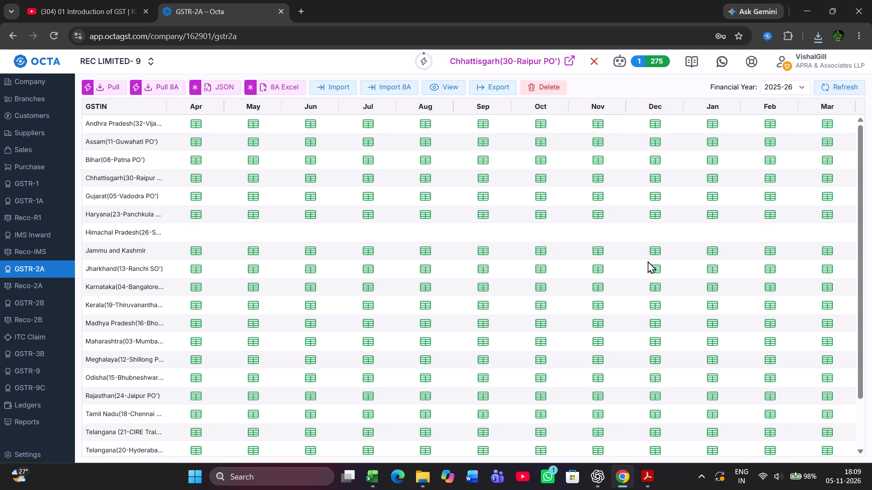
Return to the GSTR-2A JSON download page and switch the government portal login to the Himachal Pradesh(26-Shimla PO') GSTIN.
left_click(212, 88)
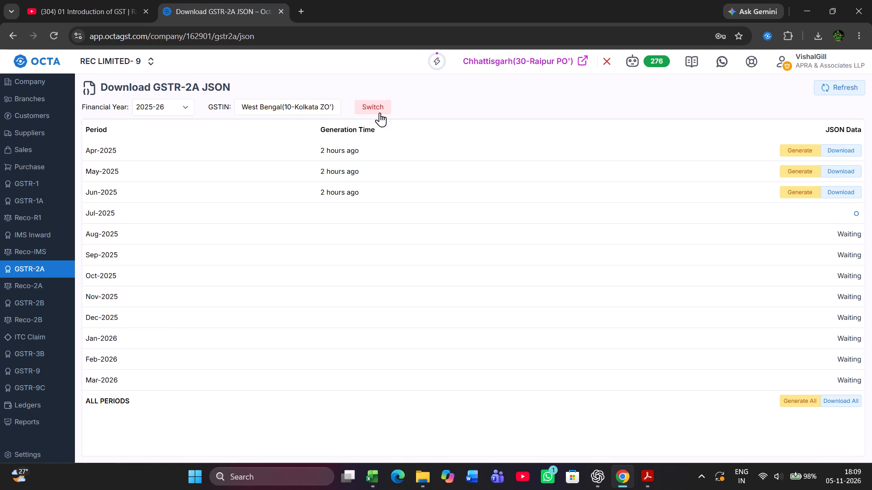
left_click(367, 104)
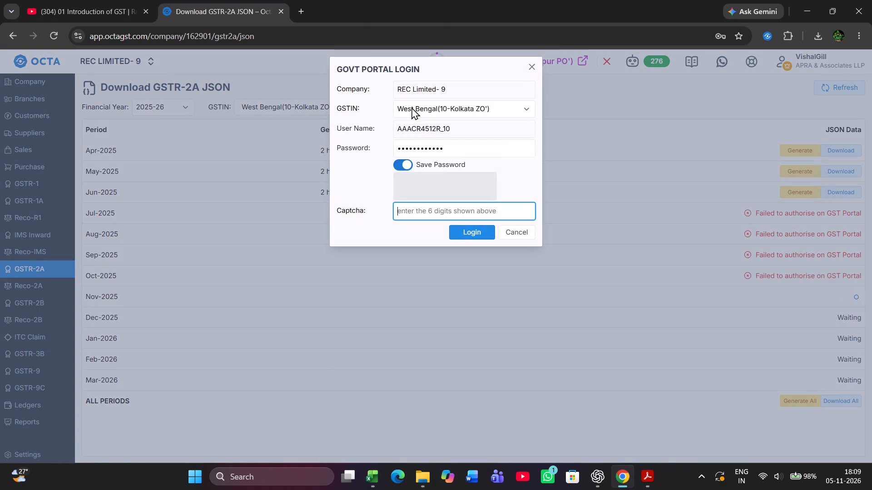
left_click(488, 113)
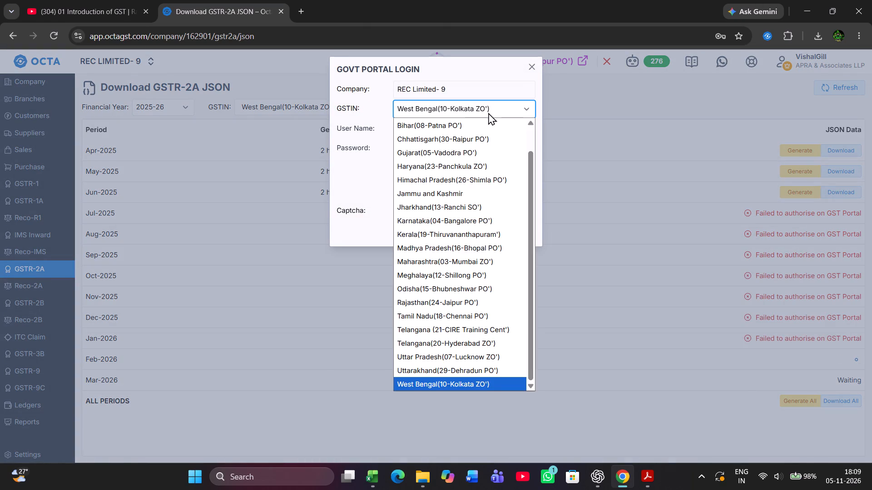
key("Up")
key("Up")
key("Up")
key("Up")
key("Up")
key("Up")
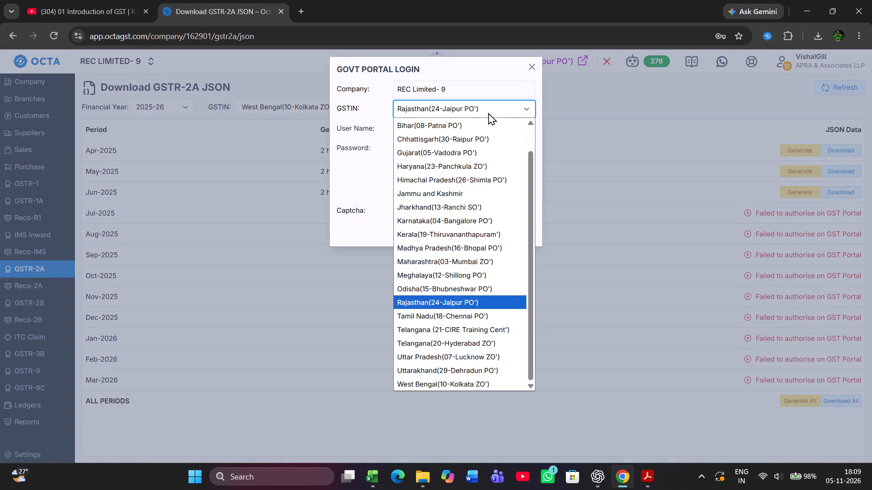
key("Up")
key("Up")
key("Up")
key("Up")
key("Up")
key("Up")
key("Up")
key("Up")
key("Up")
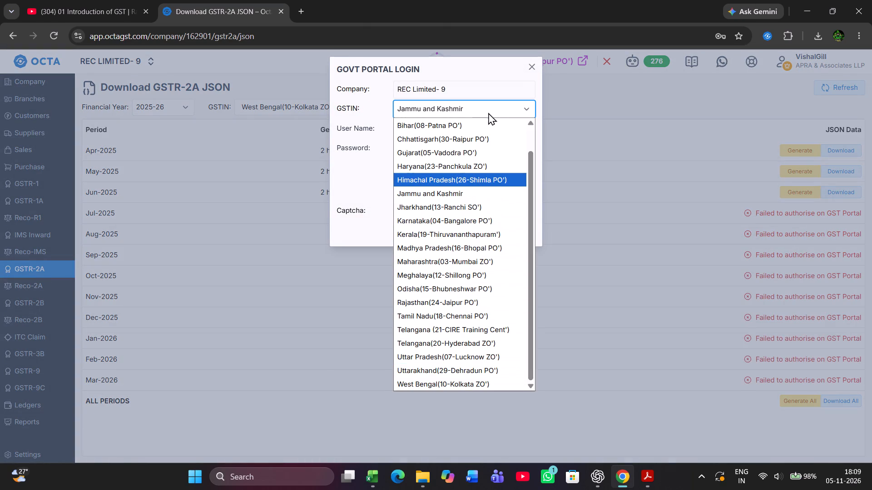
key("Return")
key("Return")
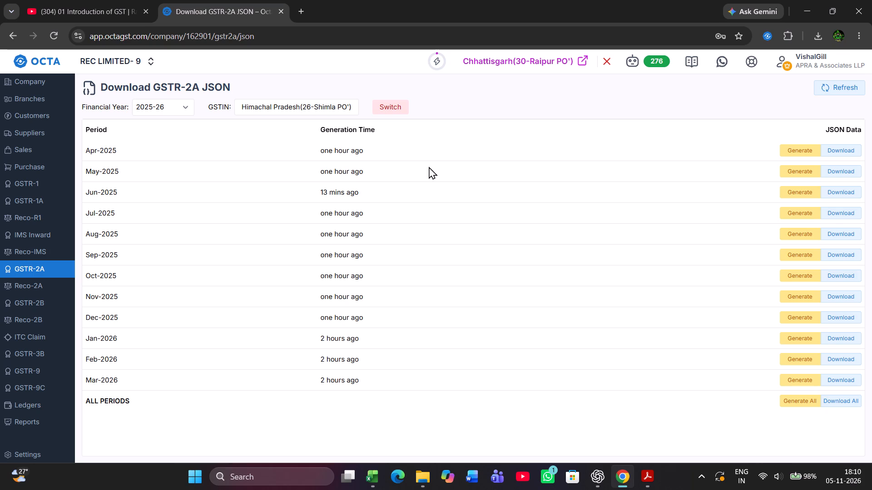
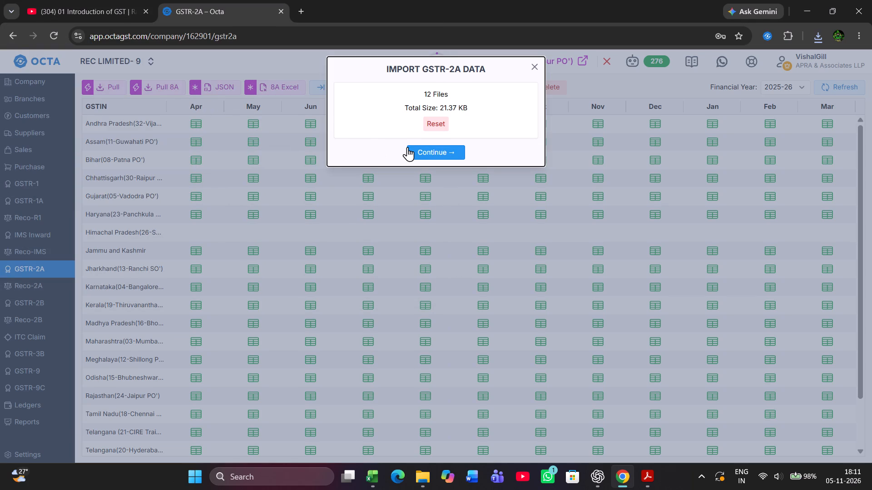
Continue the GSTR-2A import with the 12 selected Himachal Pradesh(26-Shimla PO') zip files.
left_click(425, 150)
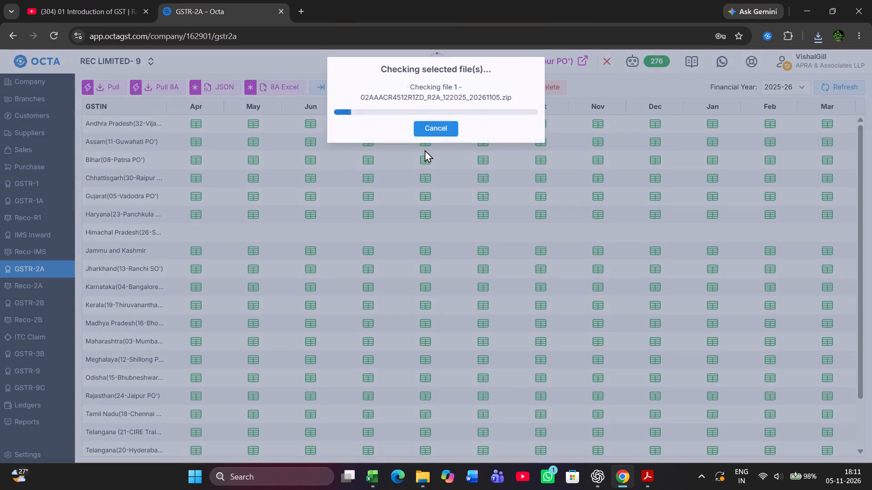
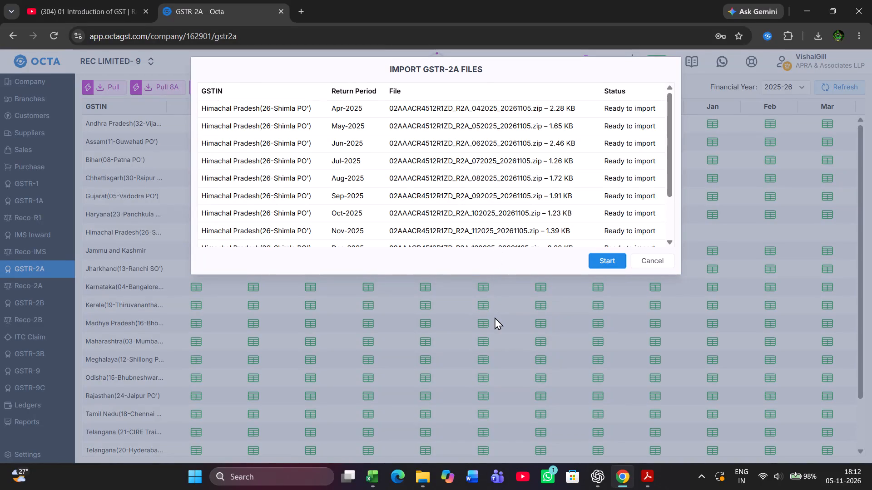
Start importing the listed Himachal Pradesh(26-Shimla PO') GSTR-2A zip files and close the import window once they are uploaded.
left_click(612, 264)
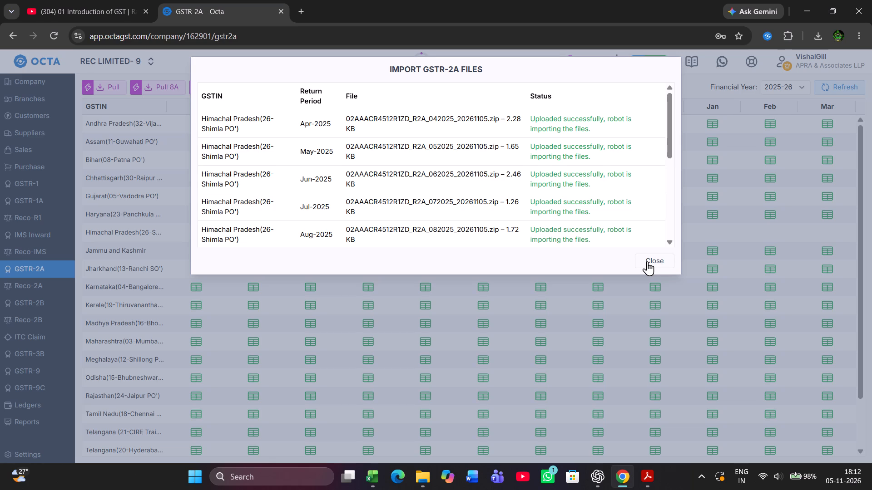
left_click(647, 261)
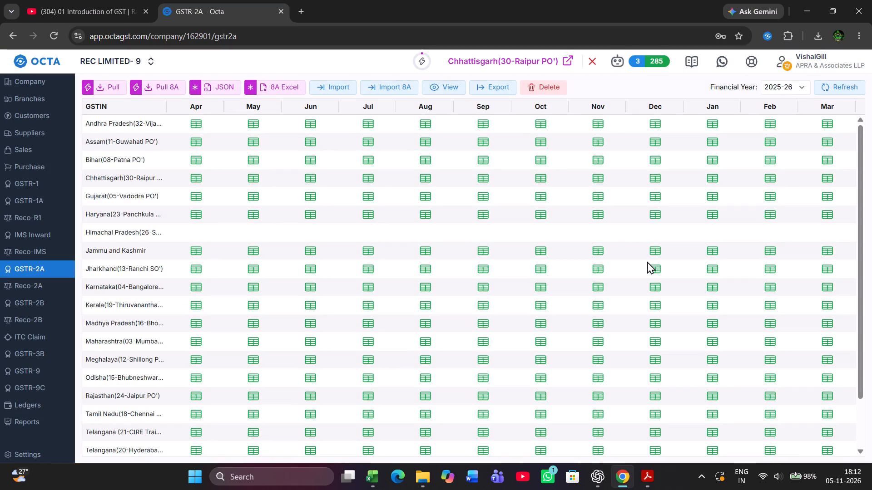
Refresh the 2025-26 GSTR-2A data availability status repeatedly to check the Himachal Pradesh(26-Shimla PO') months.
left_click(849, 91)
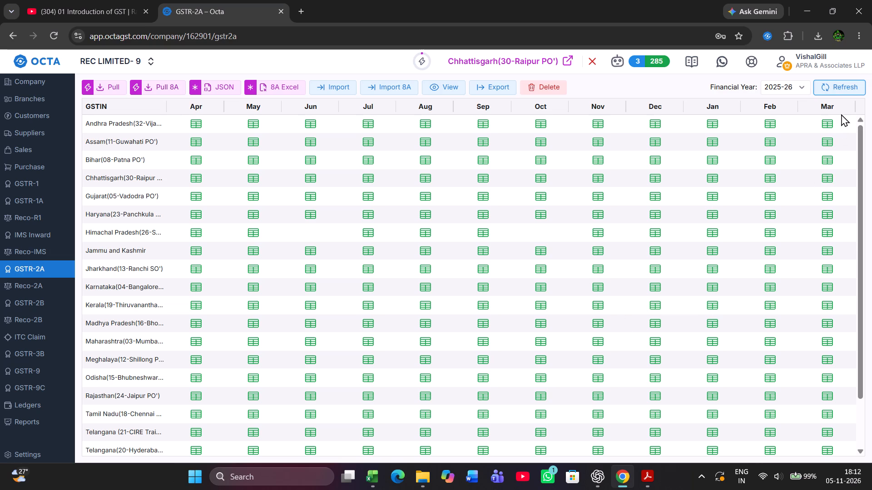
left_click(836, 84)
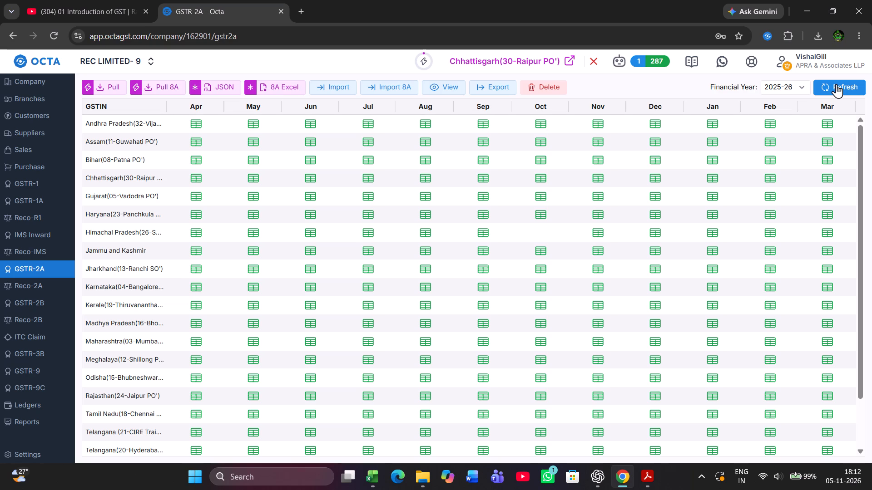
left_click(841, 85)
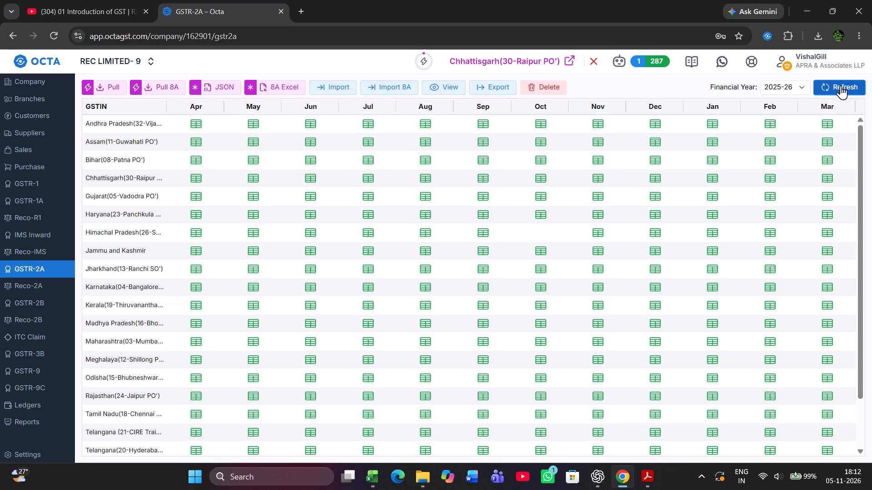
triple_click(841, 85)
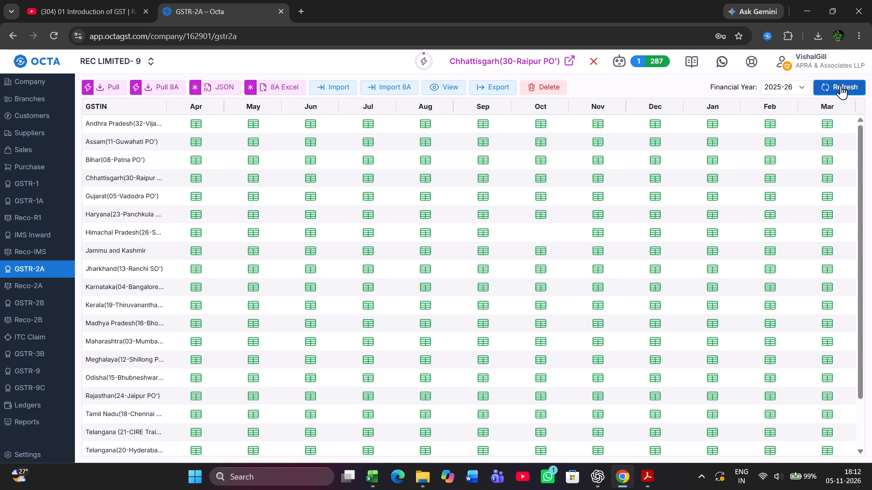
double_click(841, 85)
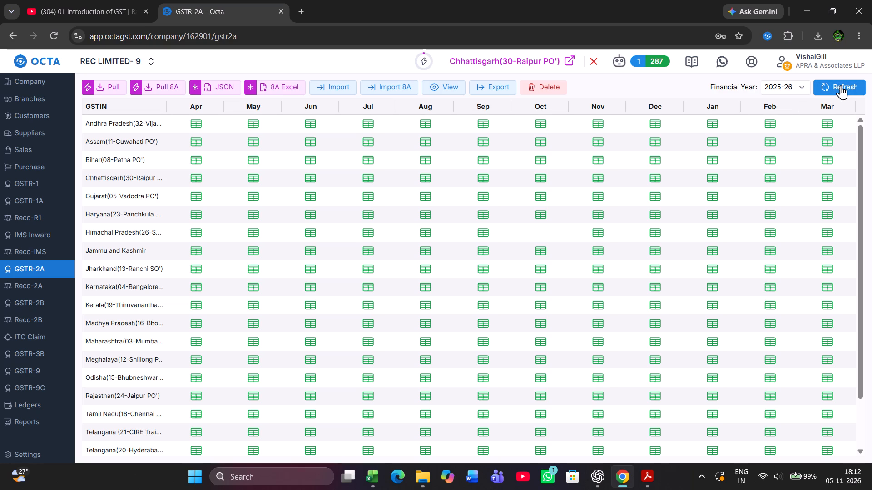